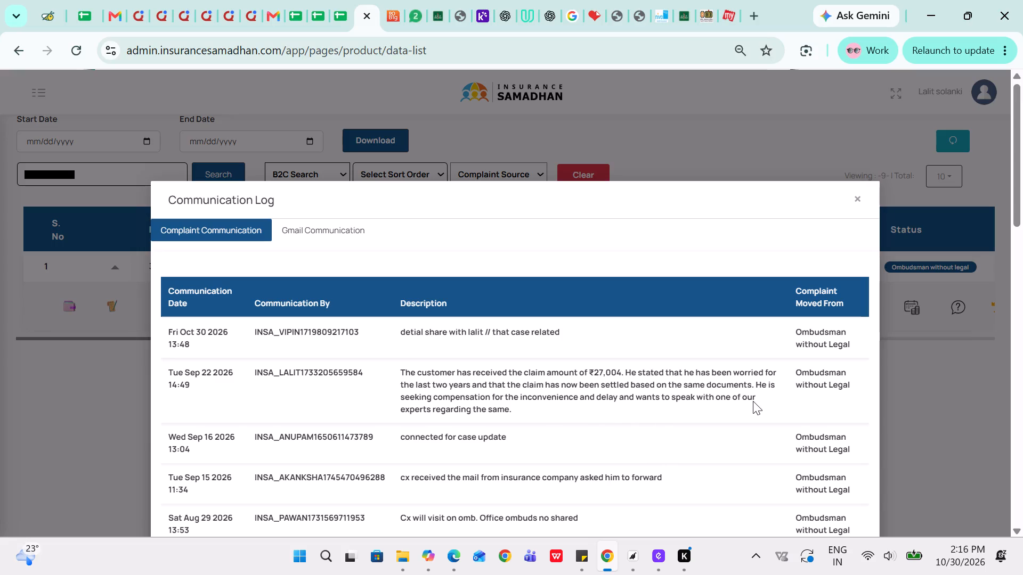
Review the complaint communication log for the listed policy, checking the entry about the claim settlement and compensation request, and close the log.
left_click_drag(542, 409, 474, 408)
left_click(543, 408)
left_click(541, 405)
left_click(533, 149)
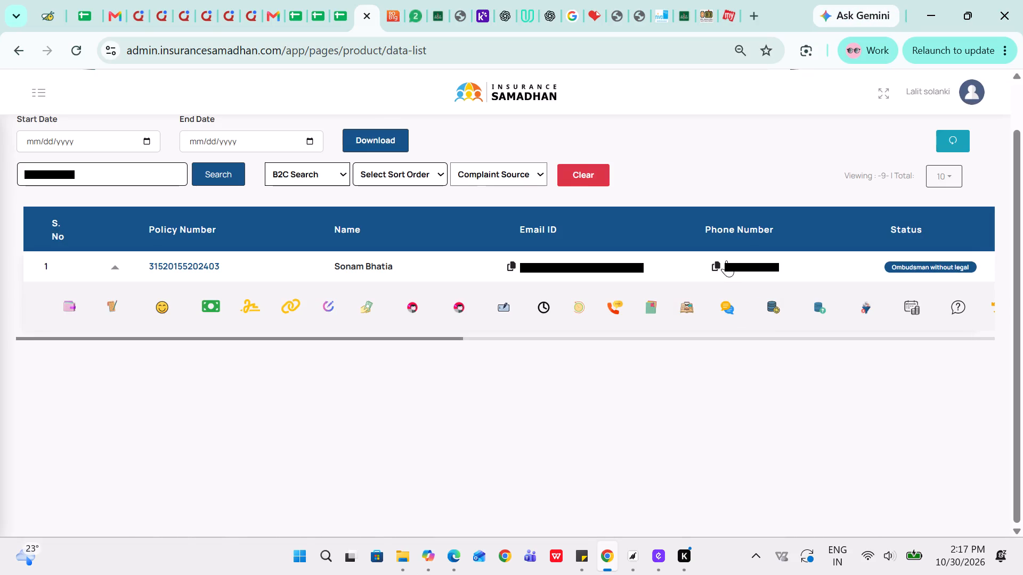
left_click(728, 311)
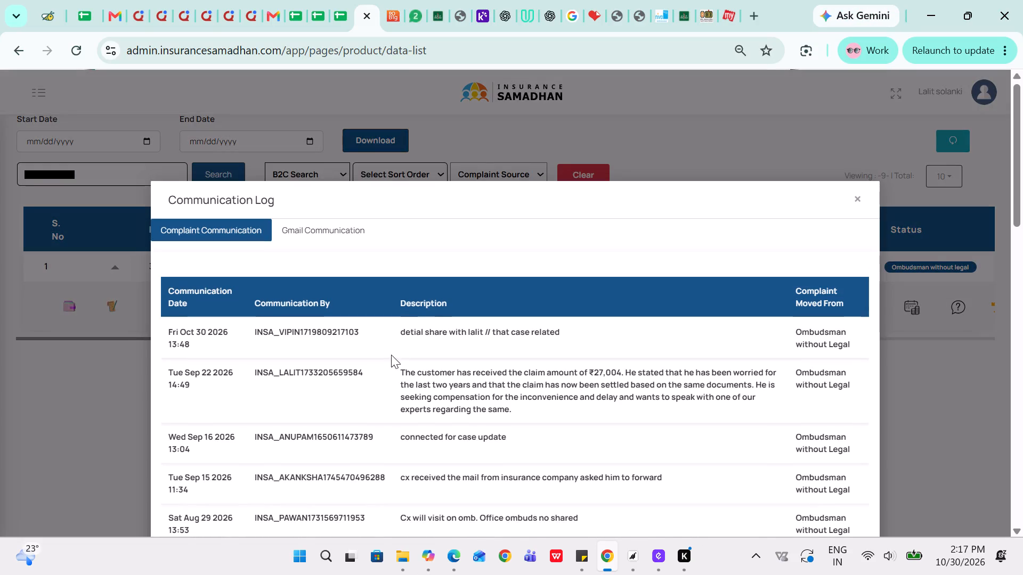
left_click(550, 128)
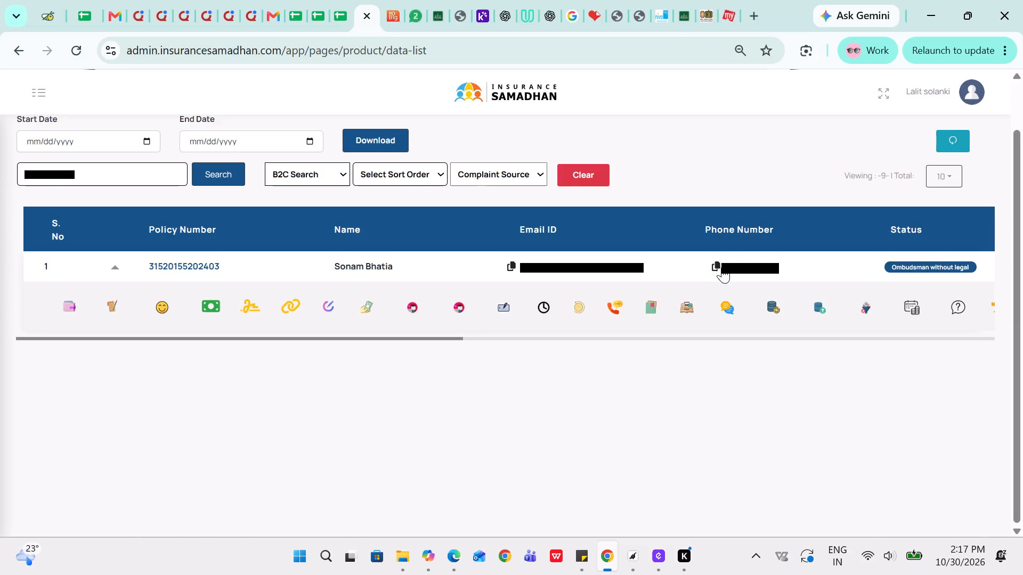
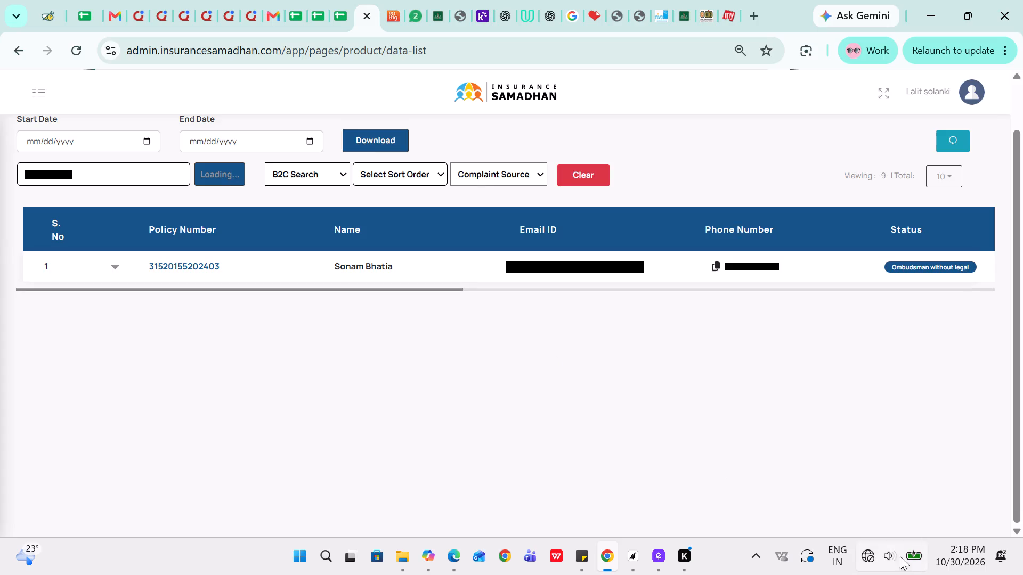
Open the list of available Wi-Fi networks in the Windows quick settings.
left_click(867, 561)
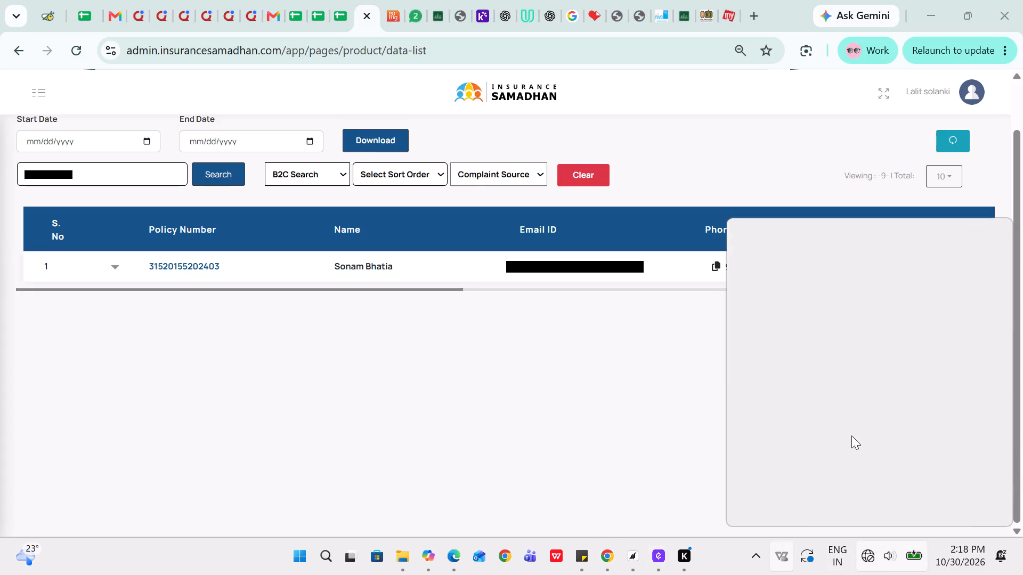
left_click(795, 254)
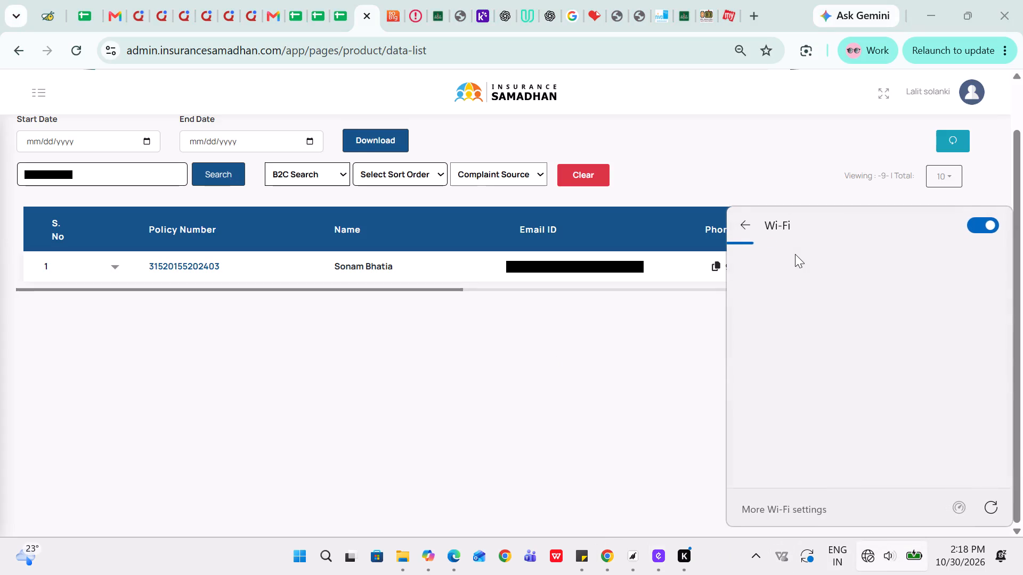
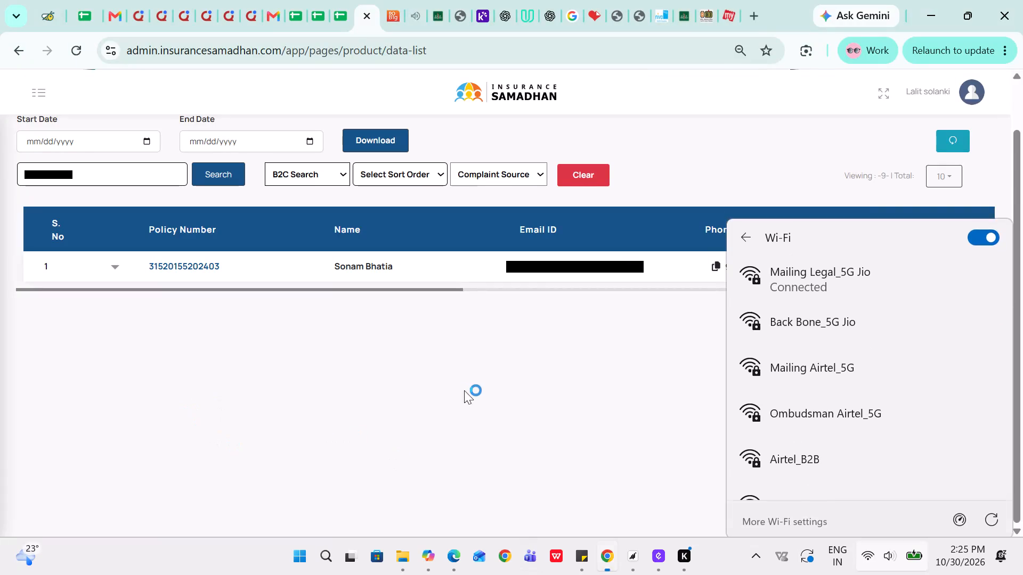
Dismiss the list of available Wi-Fi networks.
left_click(515, 392)
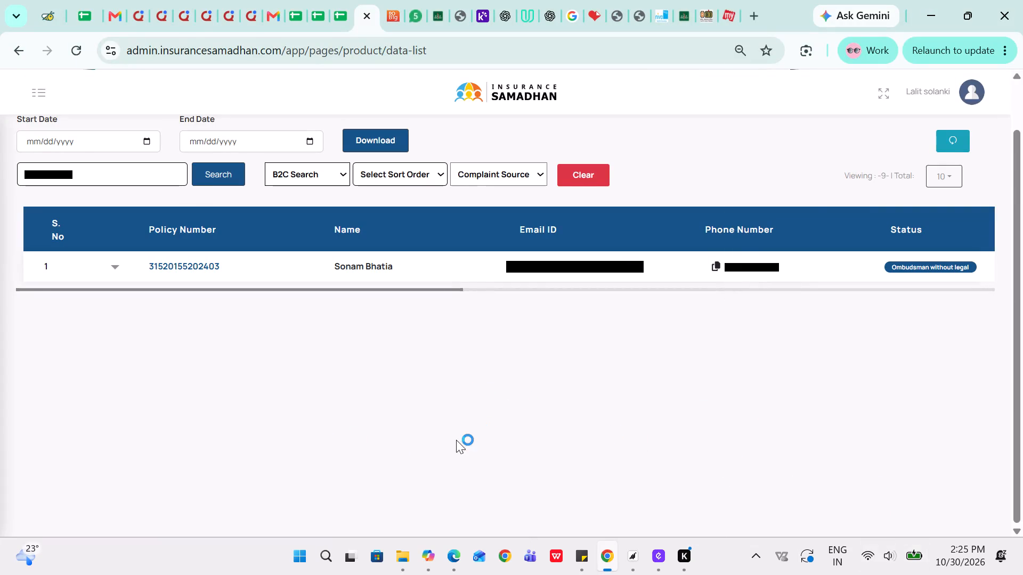
Review the latest entries in the listed policy's complaint communication log again, and close the log and the policy's action row.
left_click(693, 267)
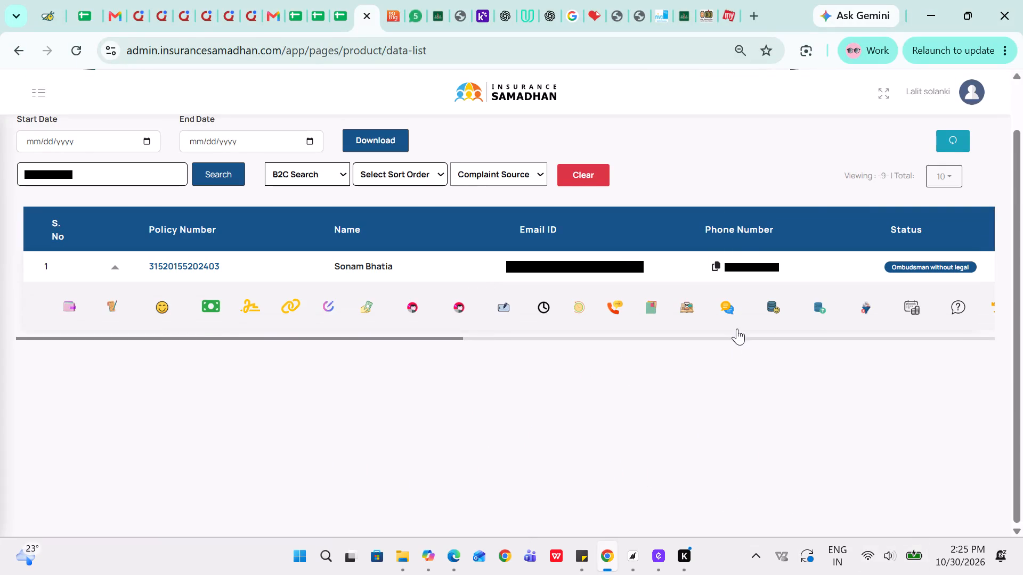
left_click(733, 302)
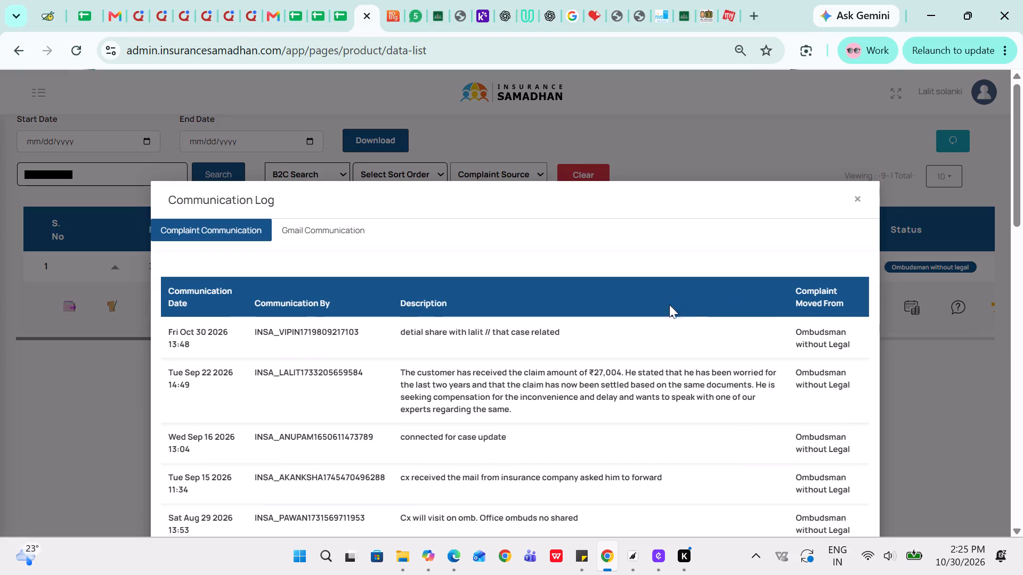
left_click(558, 126)
left_click(108, 265)
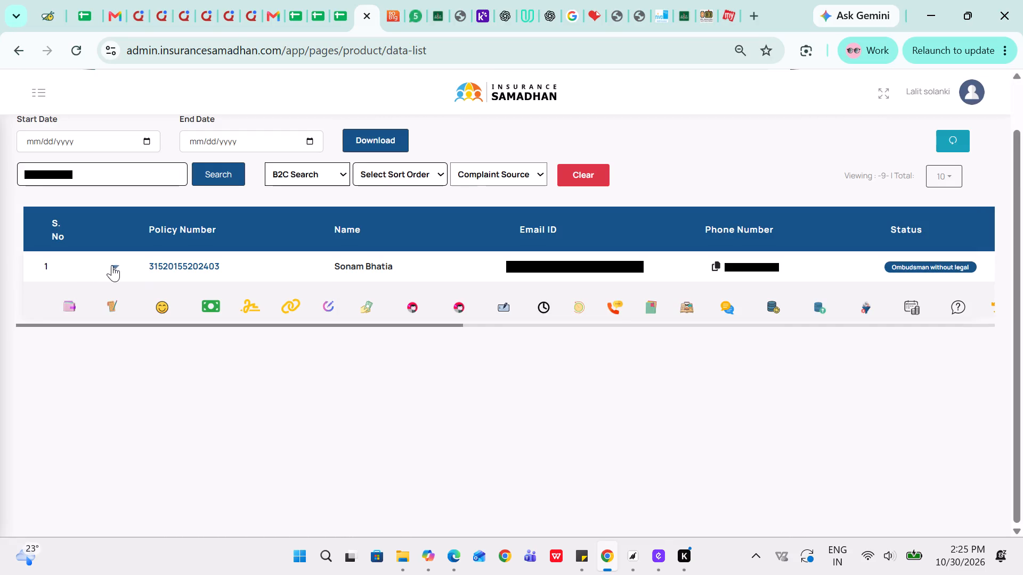
left_click(416, 380)
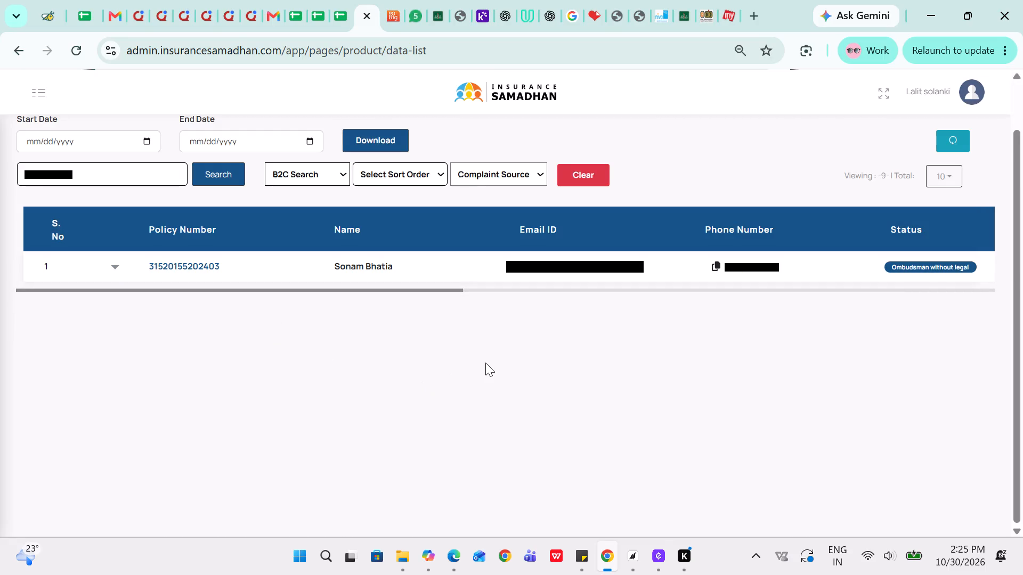
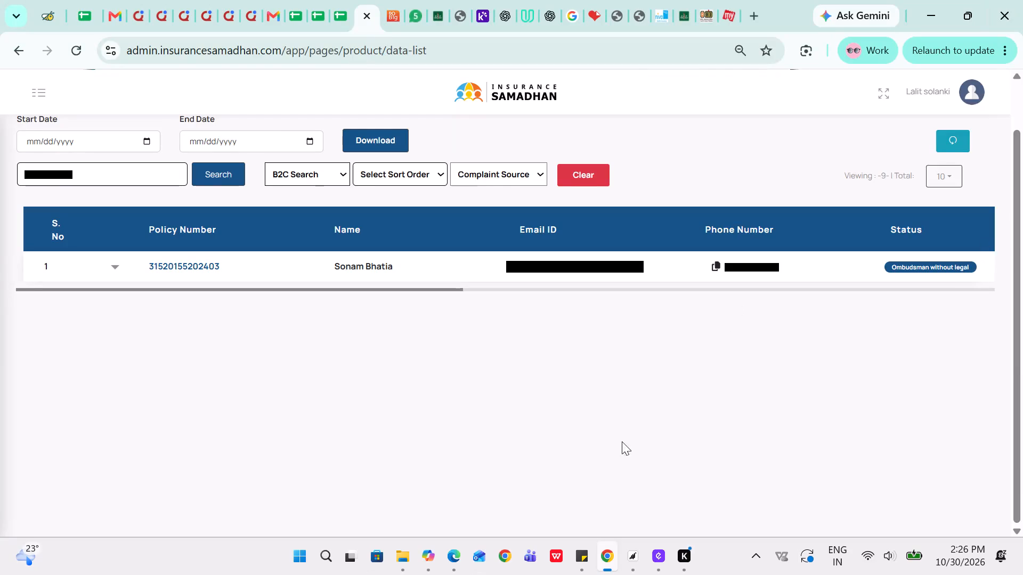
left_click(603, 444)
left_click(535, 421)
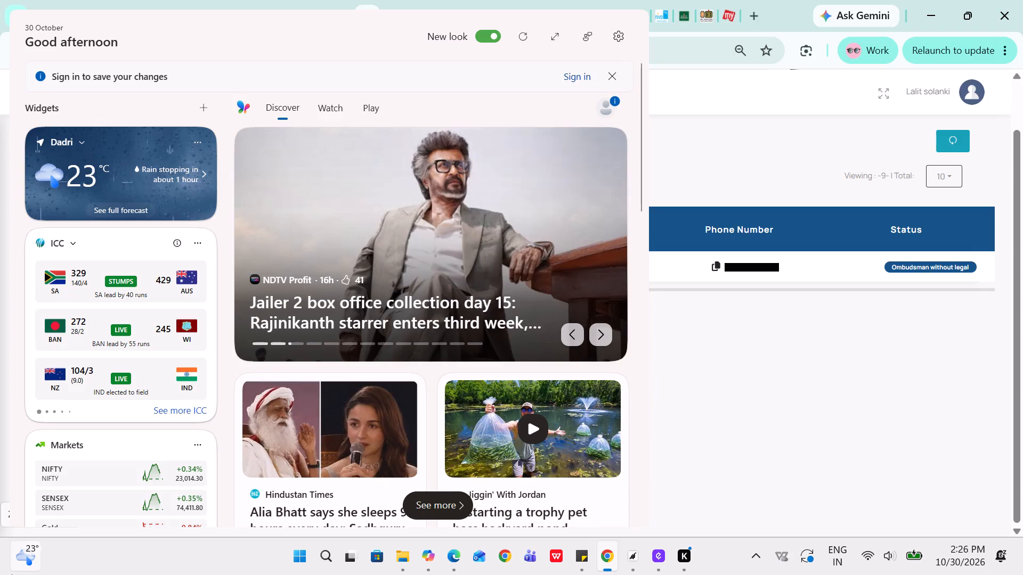
Dismiss the Windows widgets and news overlay covering the policy list.
left_click(818, 371)
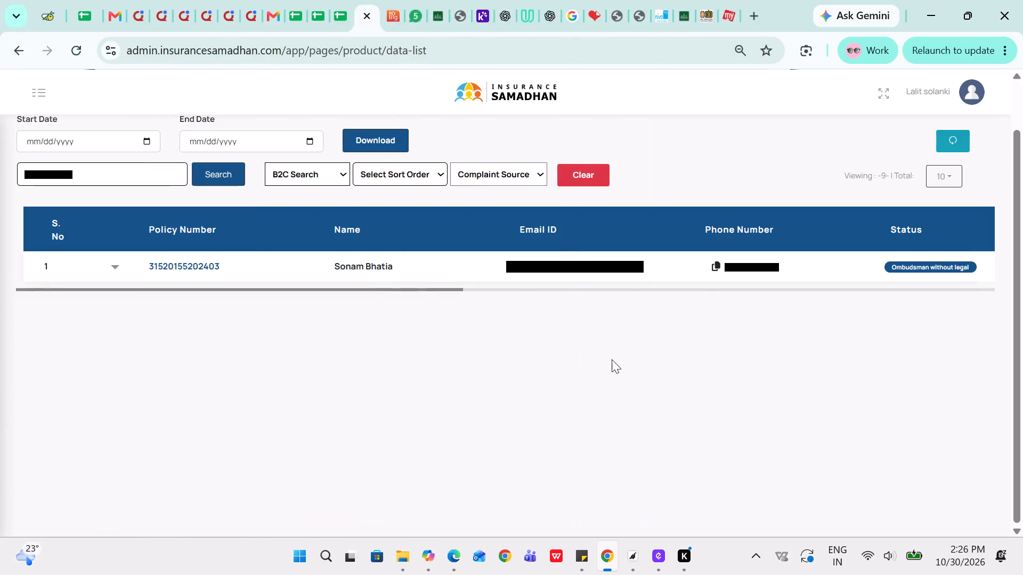
Expand the listed policy's action row and open its complaint communication log again.
left_click(681, 264)
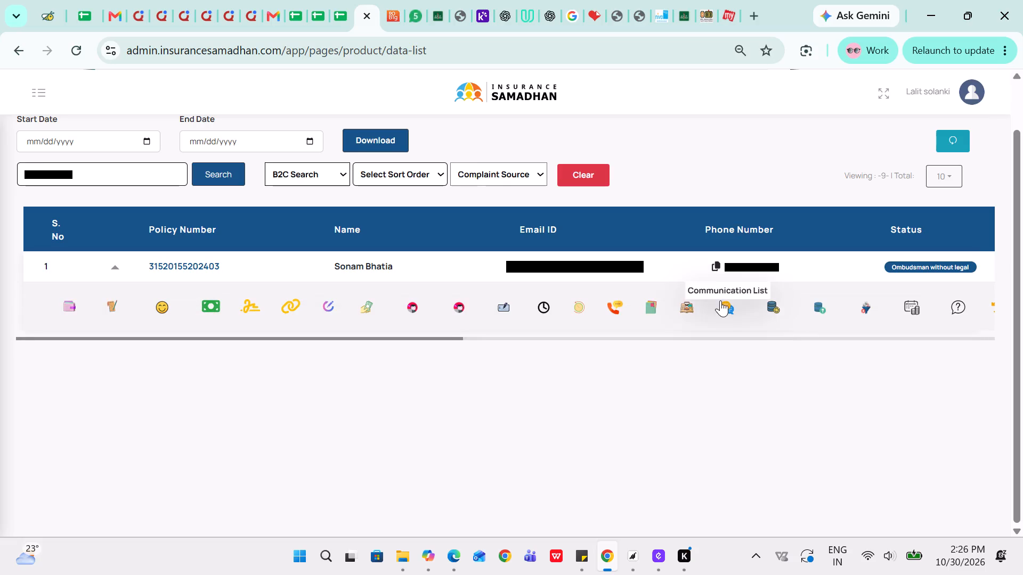
left_click(732, 306)
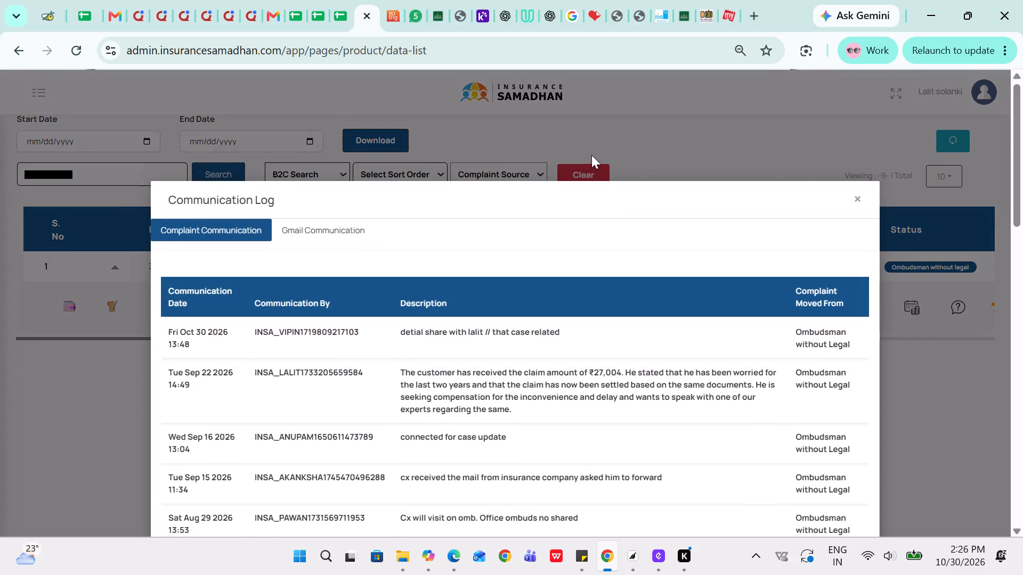
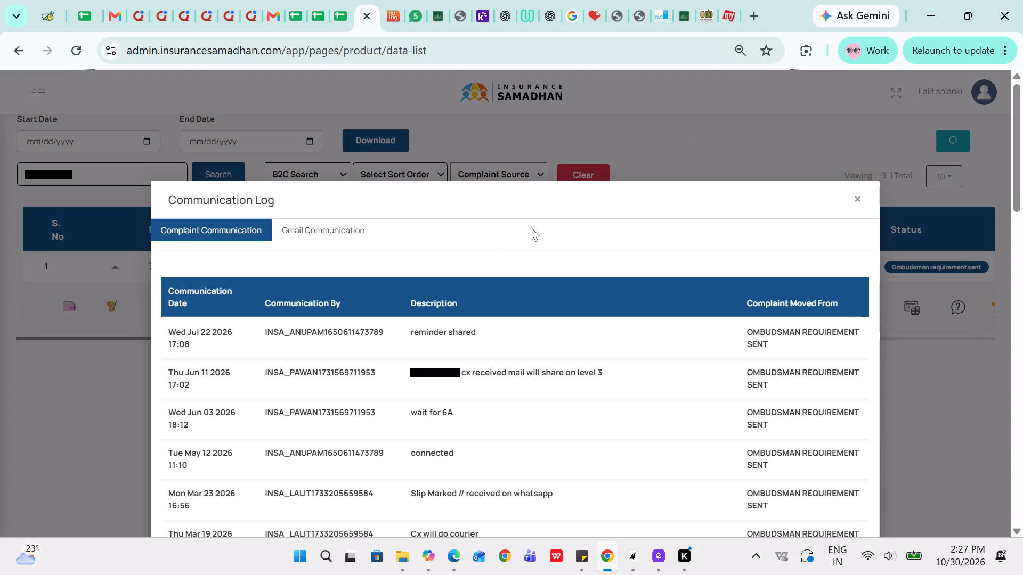
Close the complaint communication log and return to the listed policy's row of complaint actions.
left_click(509, 164)
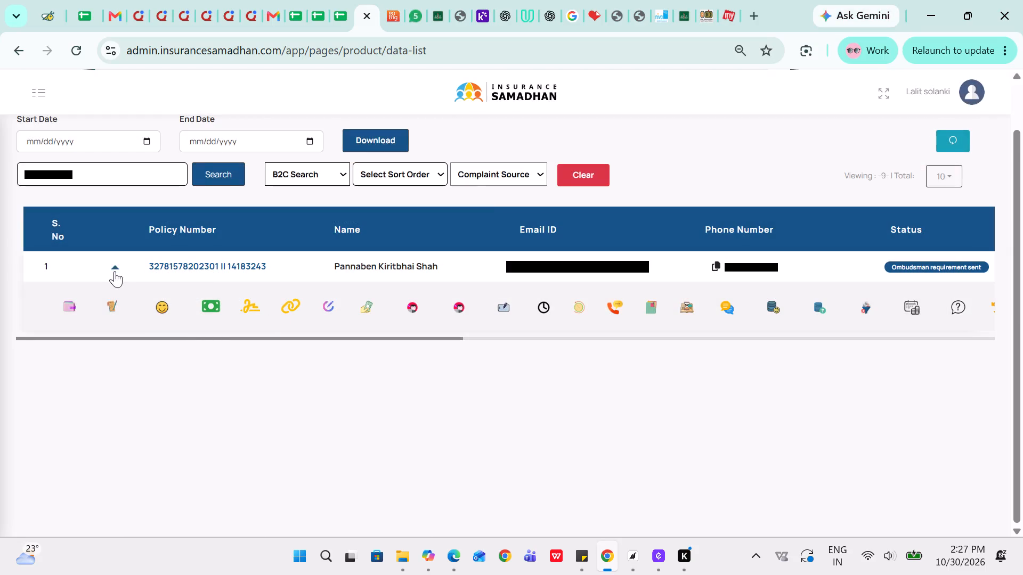
left_click(115, 271)
left_click(400, 373)
left_click(685, 264)
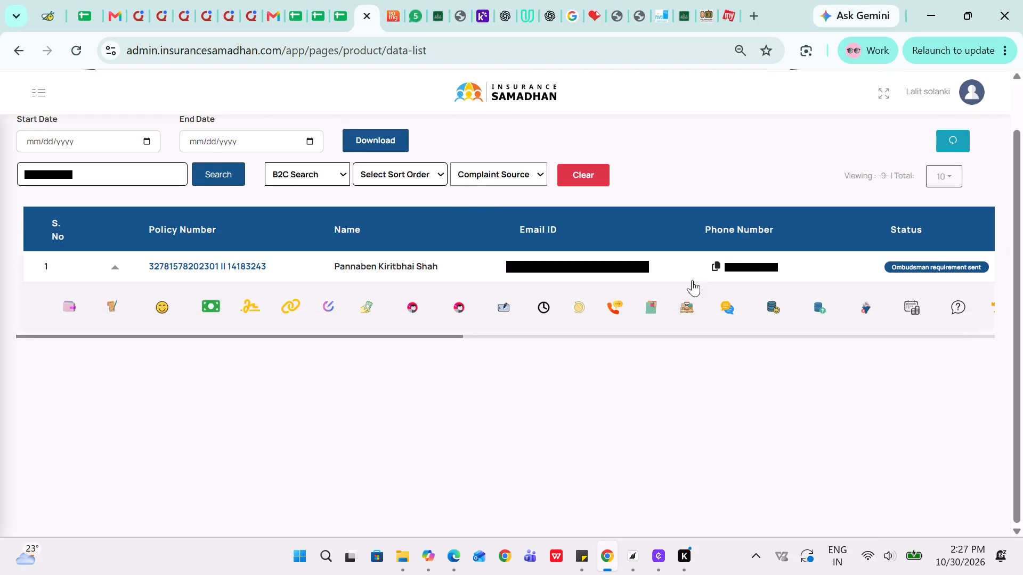
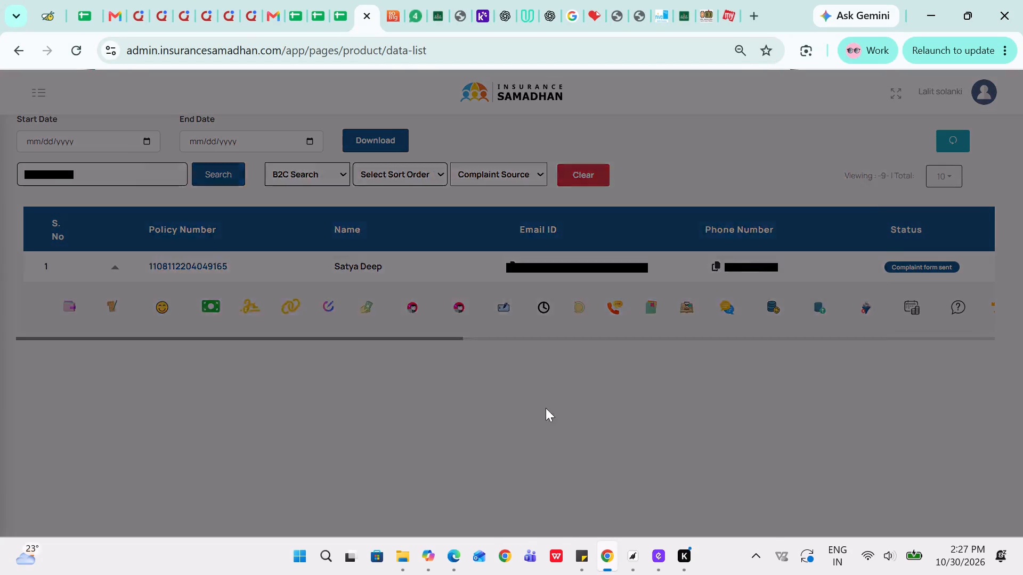
Highlight the description of the latest entry in the complaint communication log to read it, and close the log.
left_click_drag(649, 323, 392, 325)
left_click(604, 335)
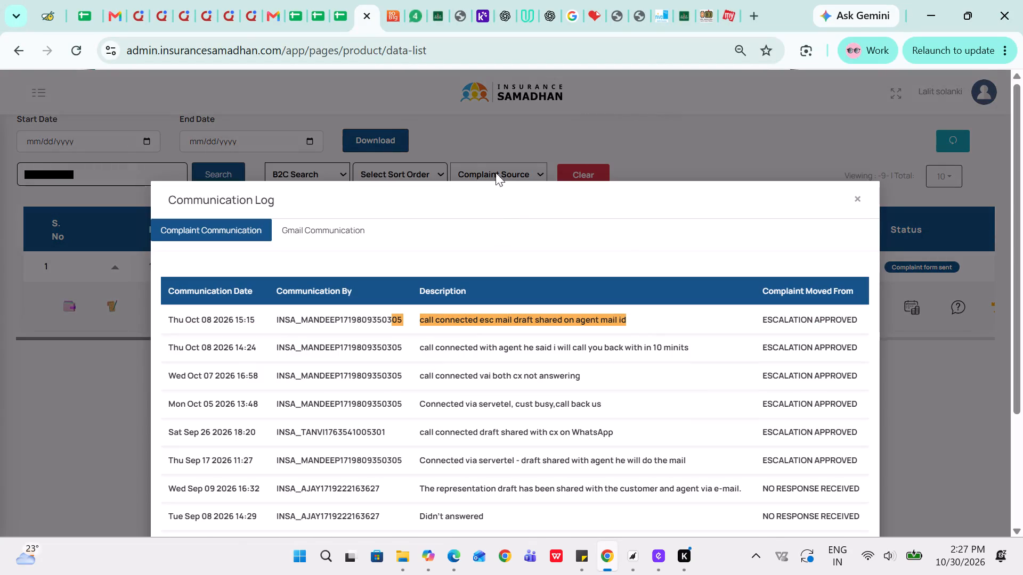
left_click(507, 134)
Copy the customer's email ID from the listed policy's row.
left_click(514, 264)
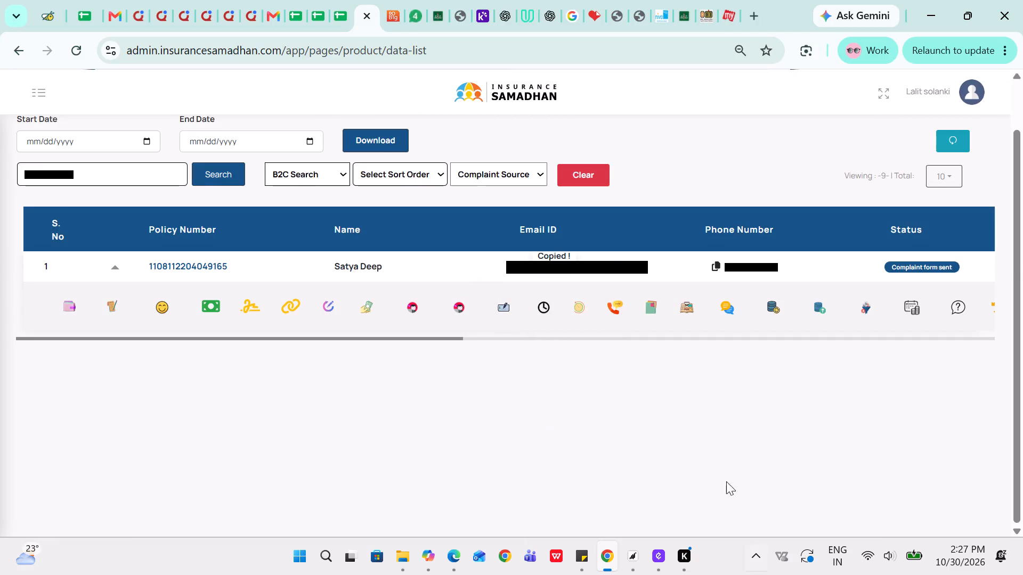
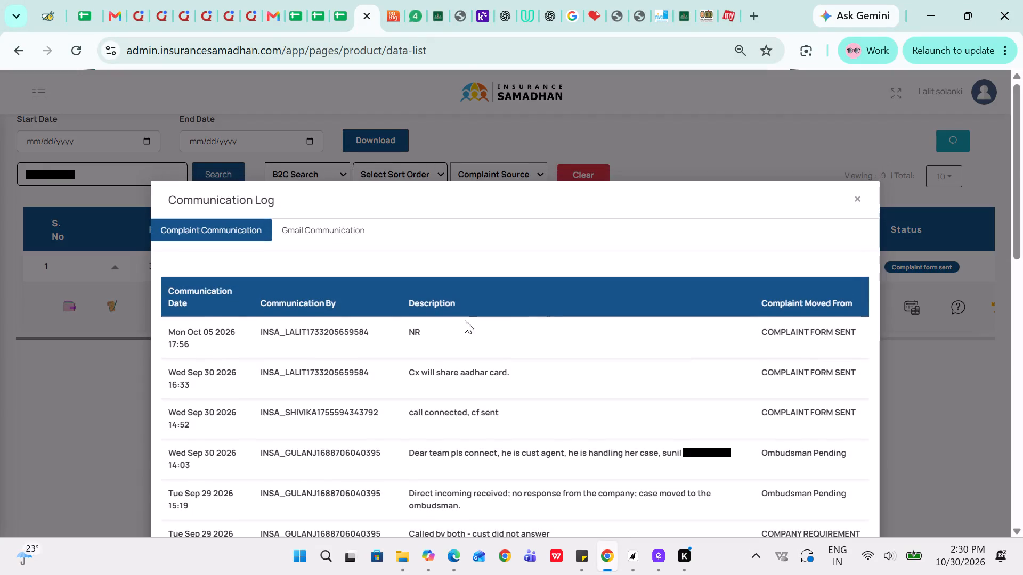
Copy the customer's phone number from the complaint record behind the communication log and switch to the Smartflo dialer.
left_click(500, 121)
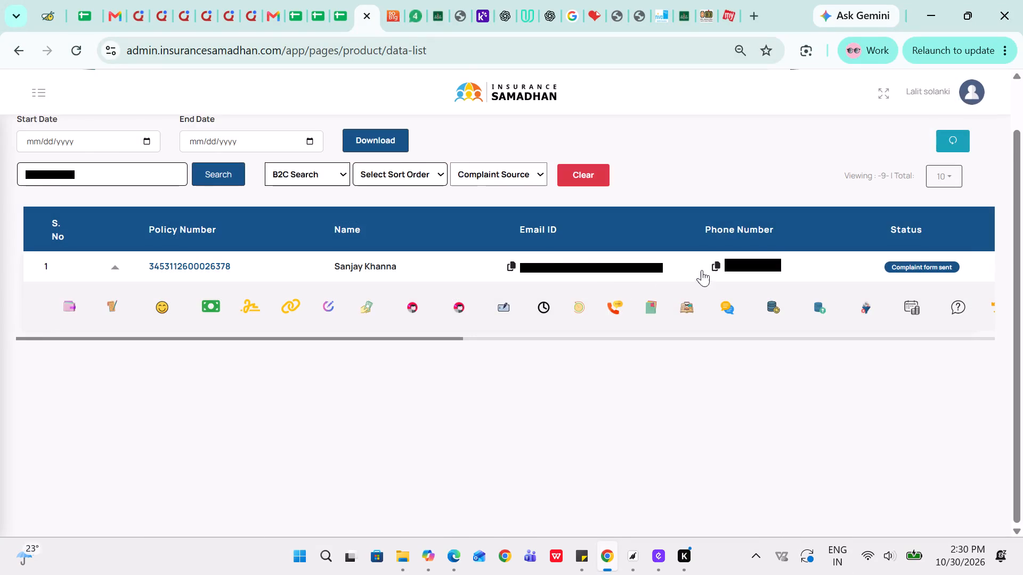
left_click(712, 263)
left_click(391, 0)
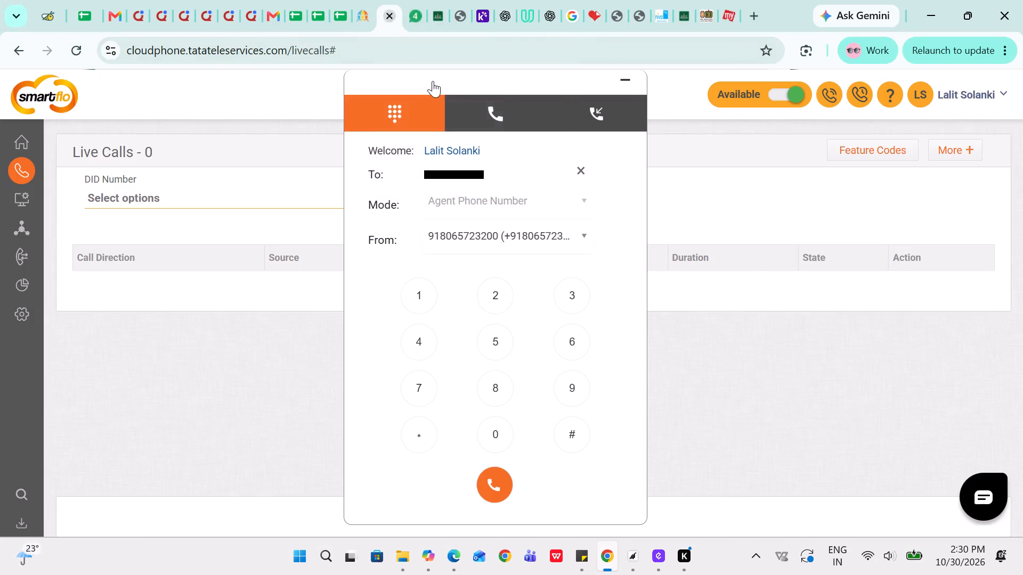
Replace the number in the dialer's To field with the copied customer phone number and place the outgoing call.
double_click(457, 173)
key("ctrl+v")
left_click(503, 486)
left_click(917, 373)
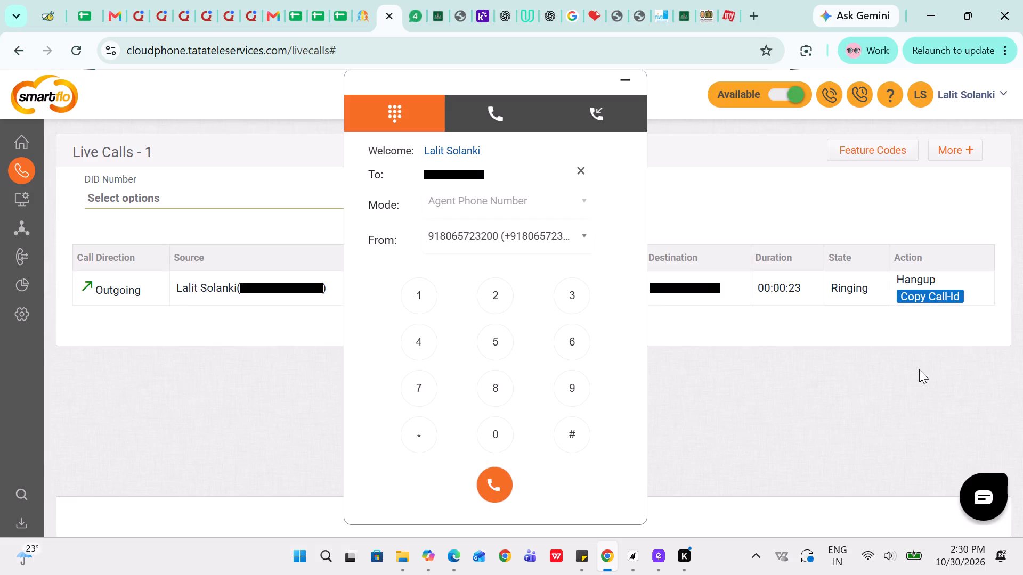
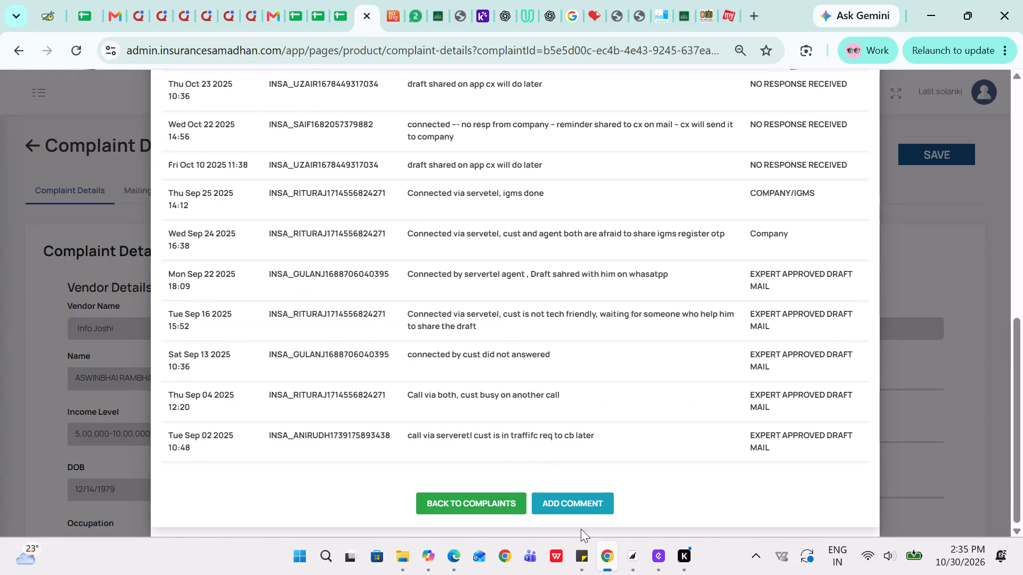
Add a comment with the description "NR" to the complaint's communication log and save it.
left_click(581, 529)
left_click(588, 508)
left_click(567, 374)
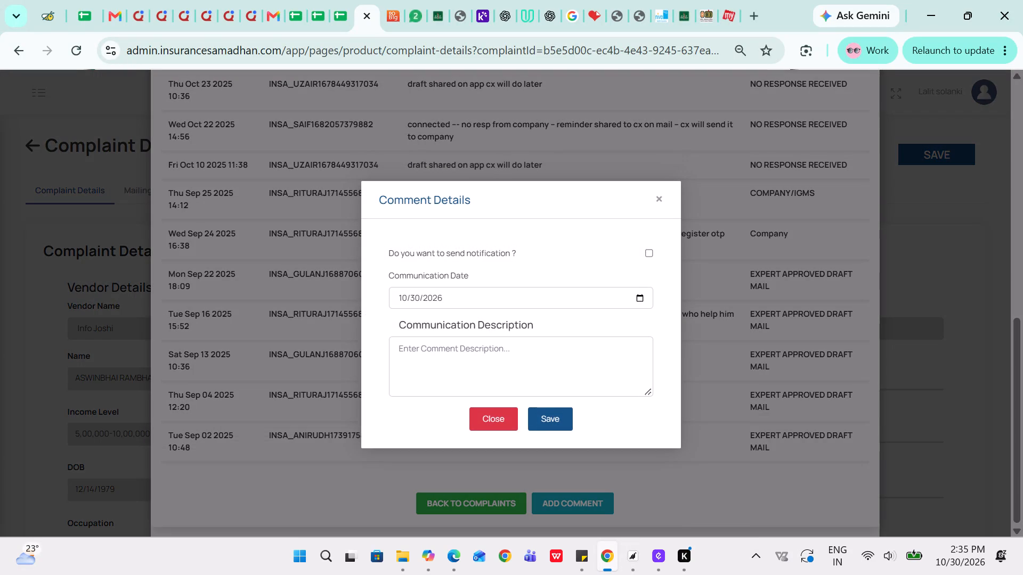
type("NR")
left_click(555, 412)
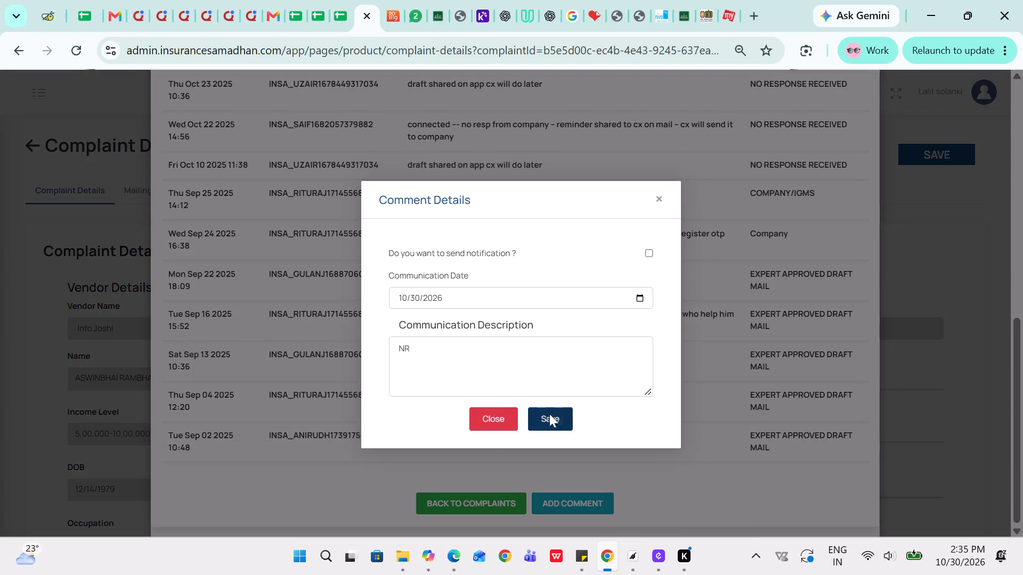
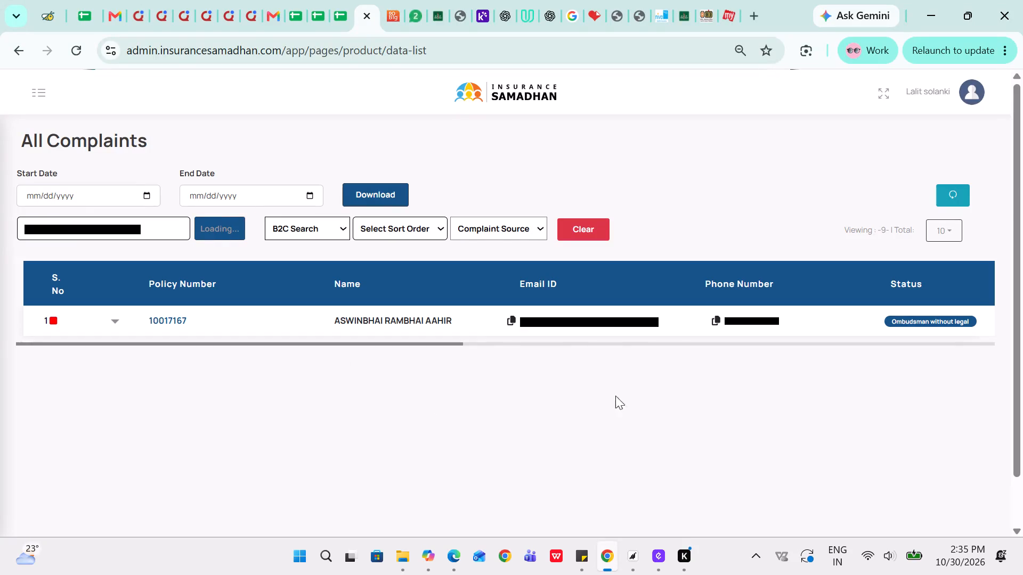
Expand the complaint with the Ombudsman requirement sent status and review its communication log.
left_click(687, 326)
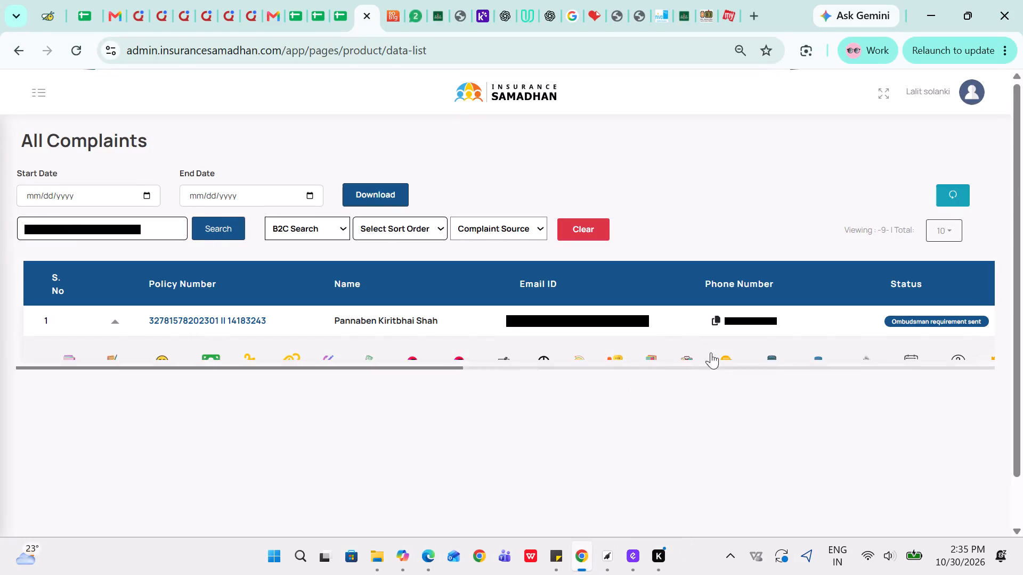
left_click(726, 361)
left_click(476, 144)
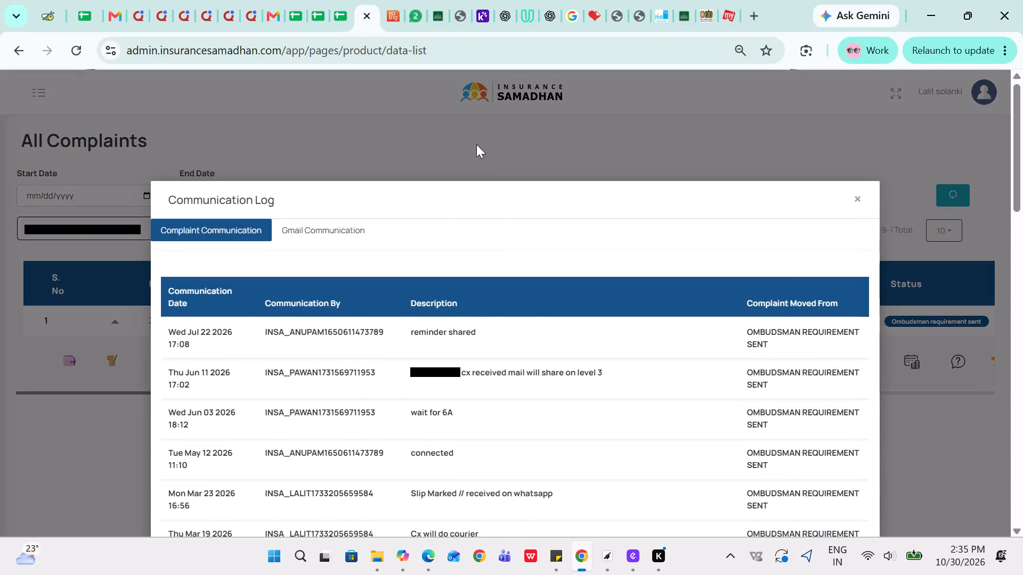
Review the same complaint's dated status history through to its latest stage.
left_click(575, 362)
scroll(639, 398, "down", 10)
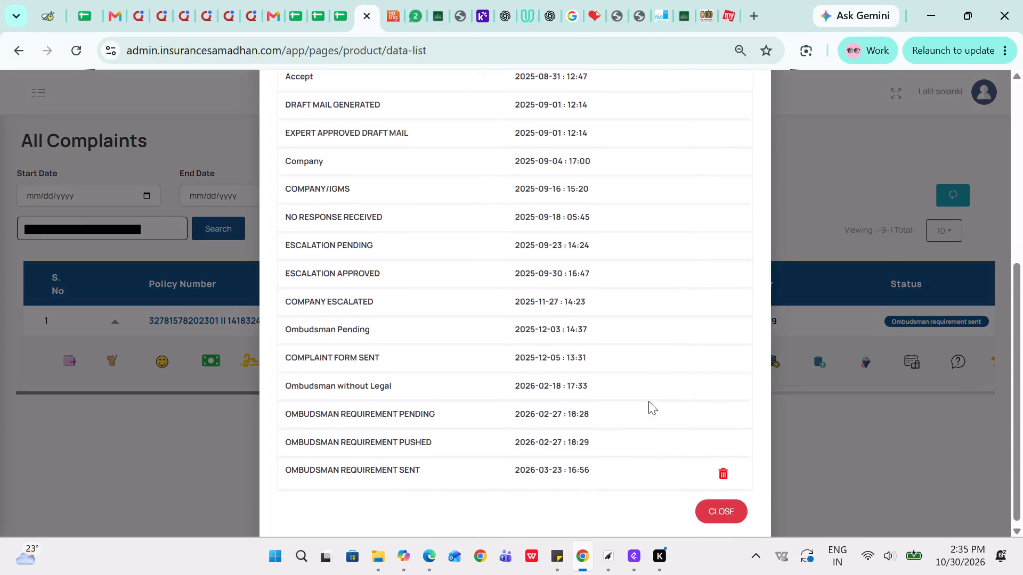
scroll(648, 401, "down", 5)
left_click(799, 449)
Copy the customer's phone number from the complaint record and call it from the Smartflo dialer, replacing the number already entered there.
left_click(720, 317)
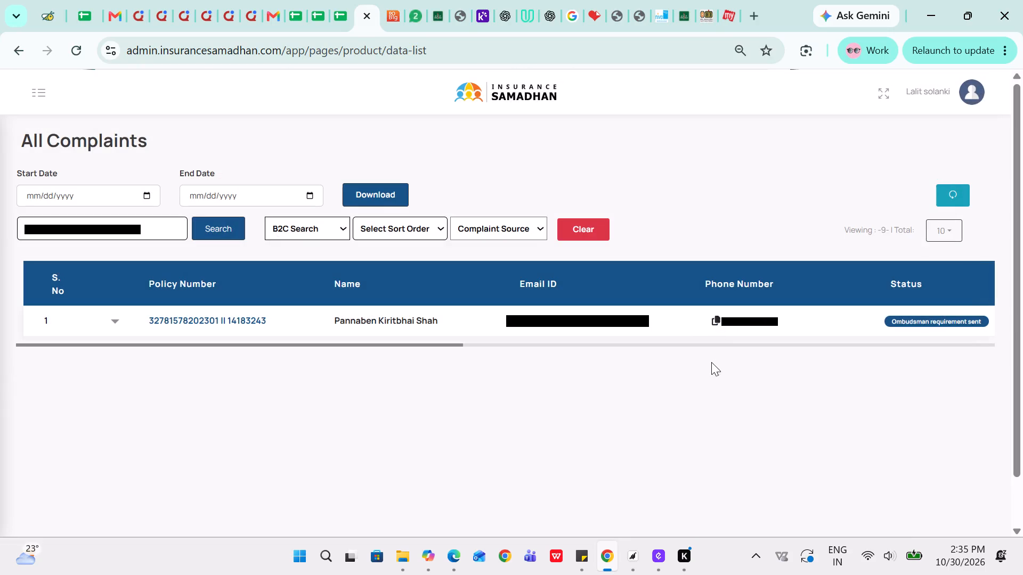
left_click(716, 321)
left_click(383, 0)
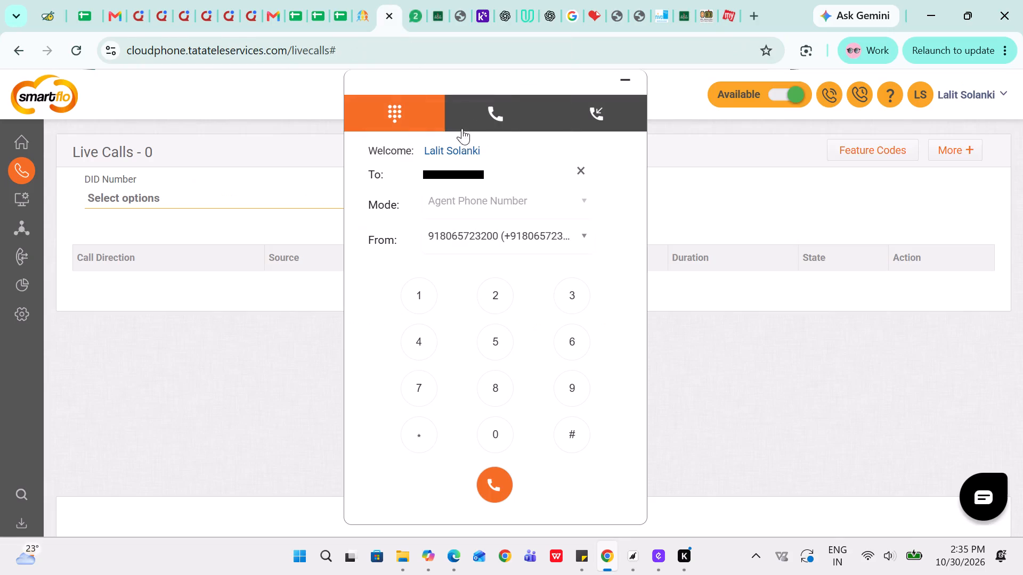
double_click(451, 176)
key("ctrl+v")
left_click(496, 480)
left_click(762, 460)
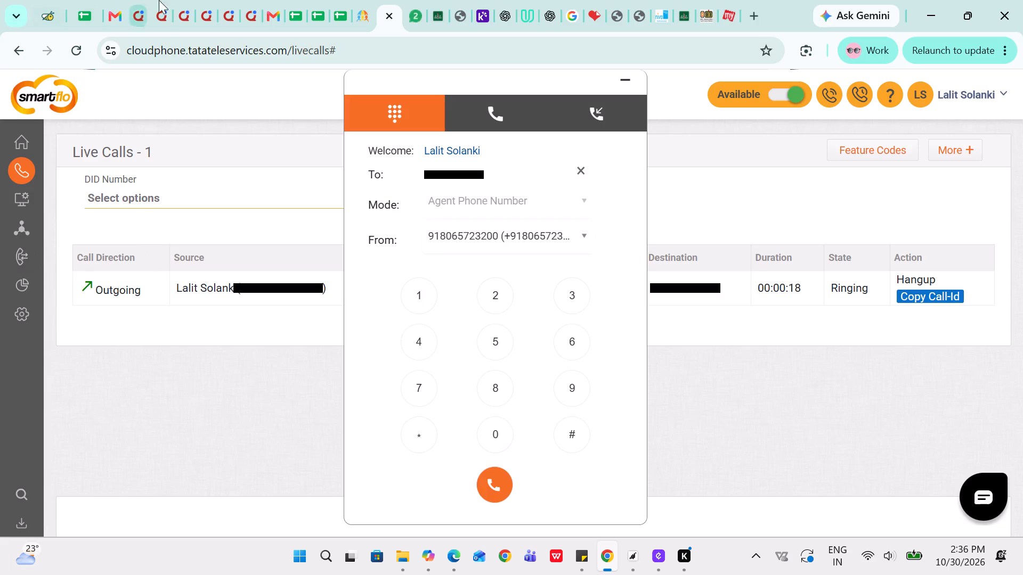
Return to the customer's complaint record in the All Complaints list while the call is ringing.
left_click(368, 0)
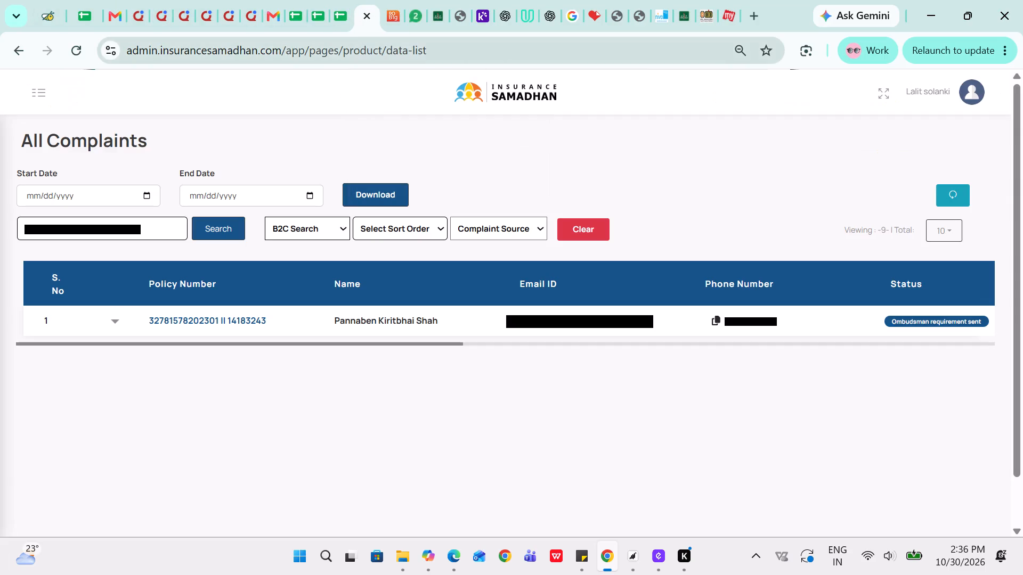
left_click(488, 440)
left_click(663, 303)
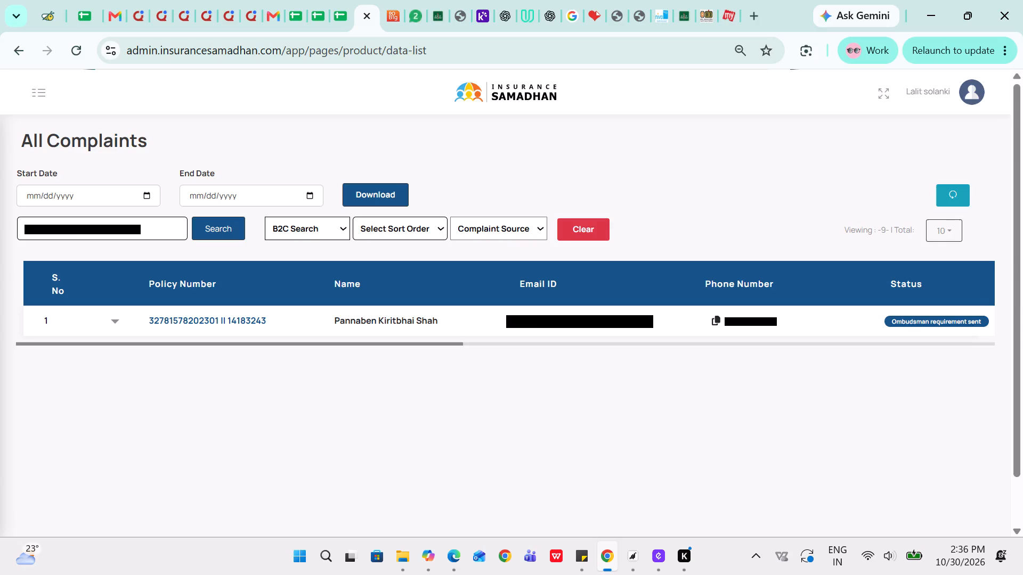
Open the customer's complaint record and review its Ombudsman section, including the requirement dates, courier tracking number and hearing fields.
left_click(232, 320)
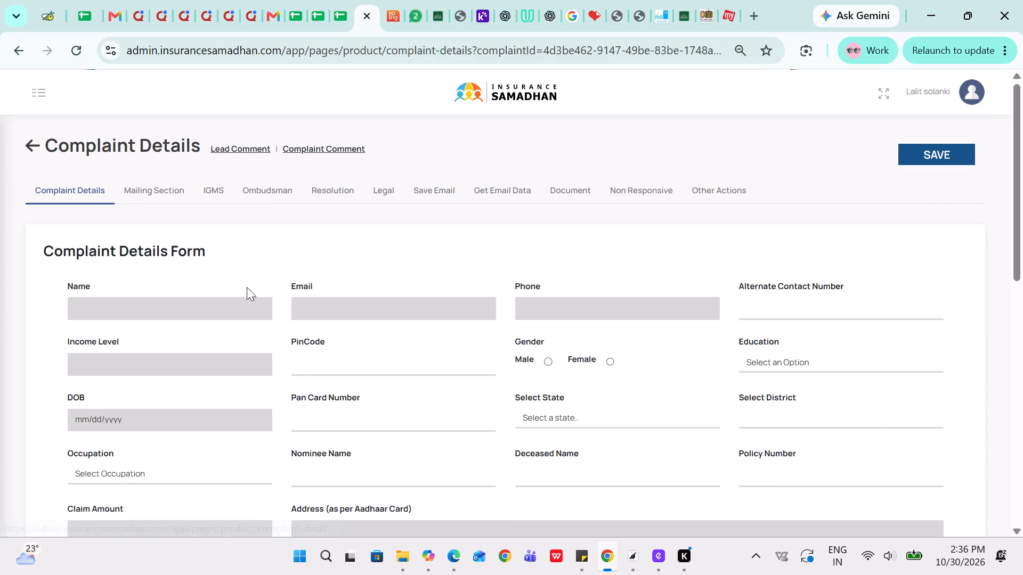
left_click(286, 187)
scroll(426, 366, "down", 7)
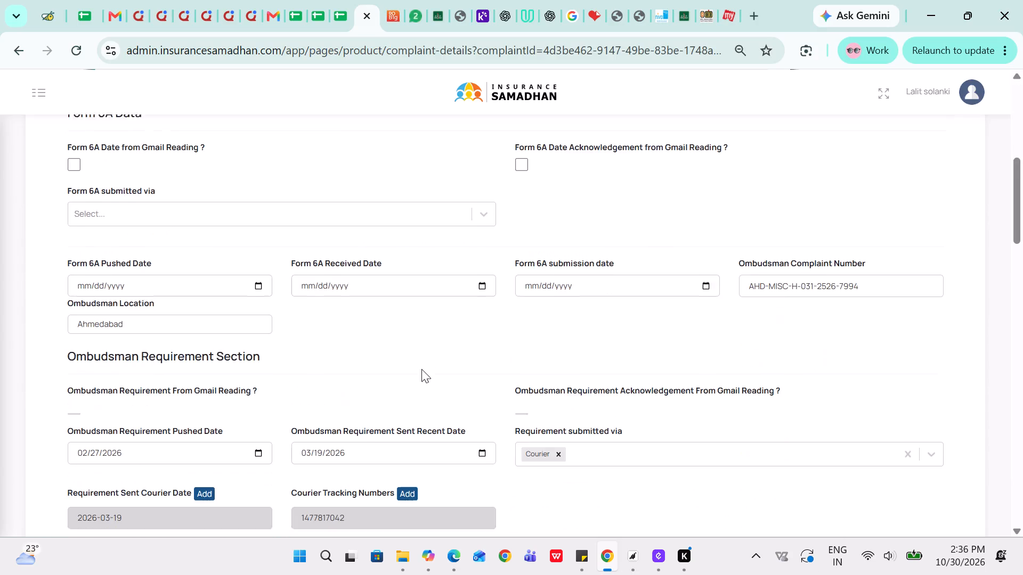
scroll(421, 369, "down", 2)
left_click_drag(378, 204, 247, 202)
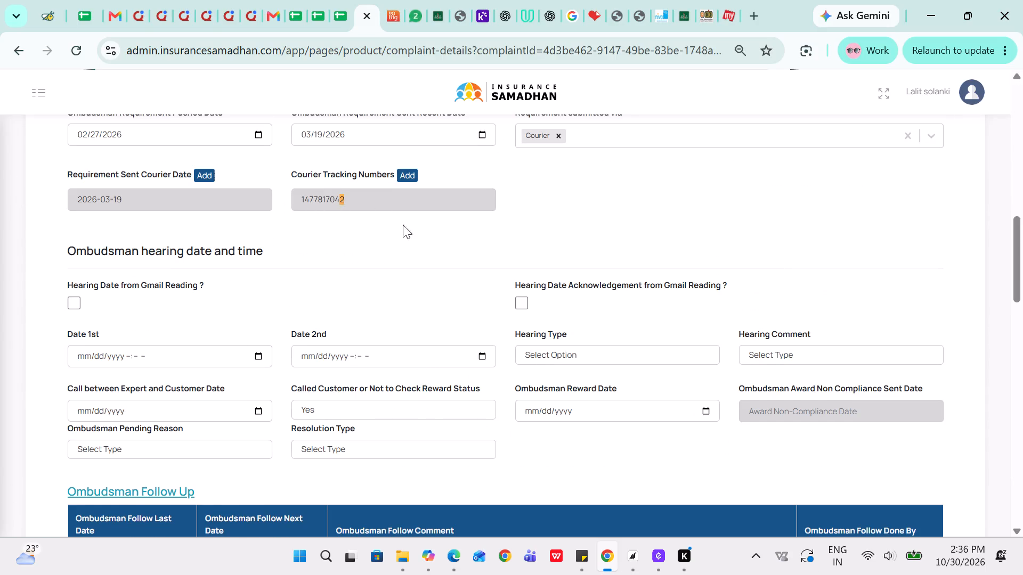
scroll(556, 259, "up", 1)
scroll(248, 311, "up", 2)
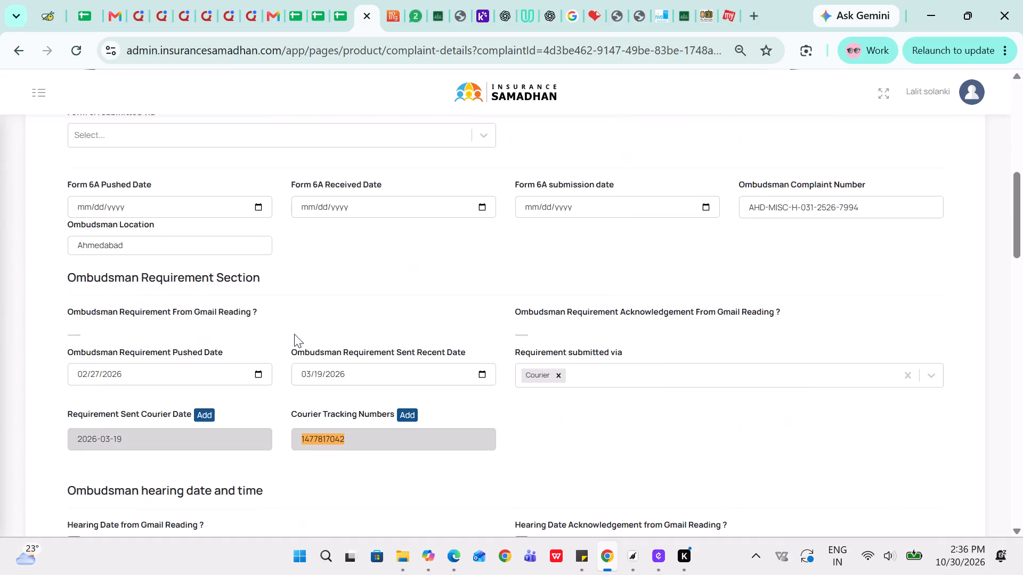
scroll(325, 363, "up", 10)
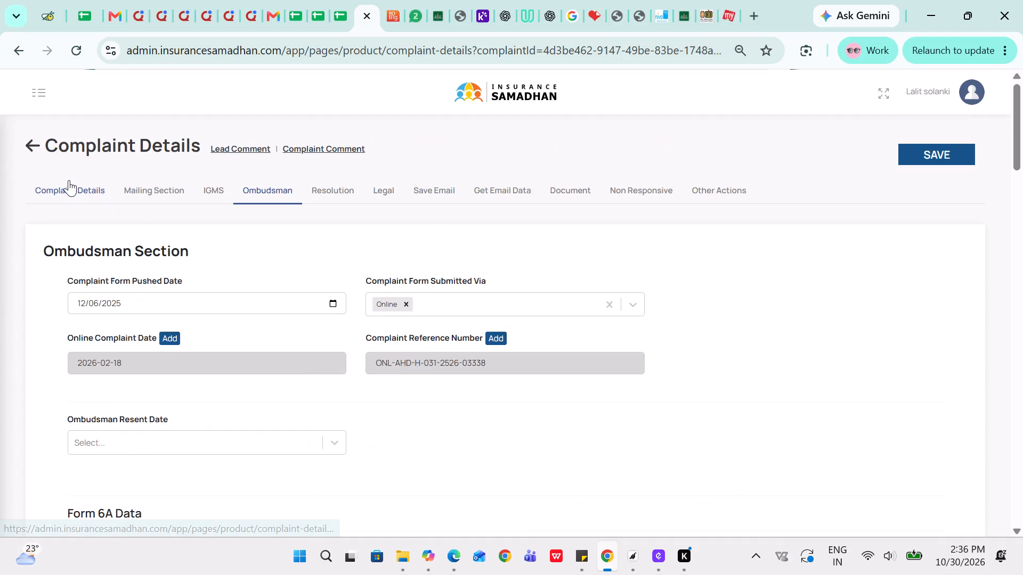
Check the vendor's ID and contact fields in the record's Complaint Details Form.
left_click(72, 192)
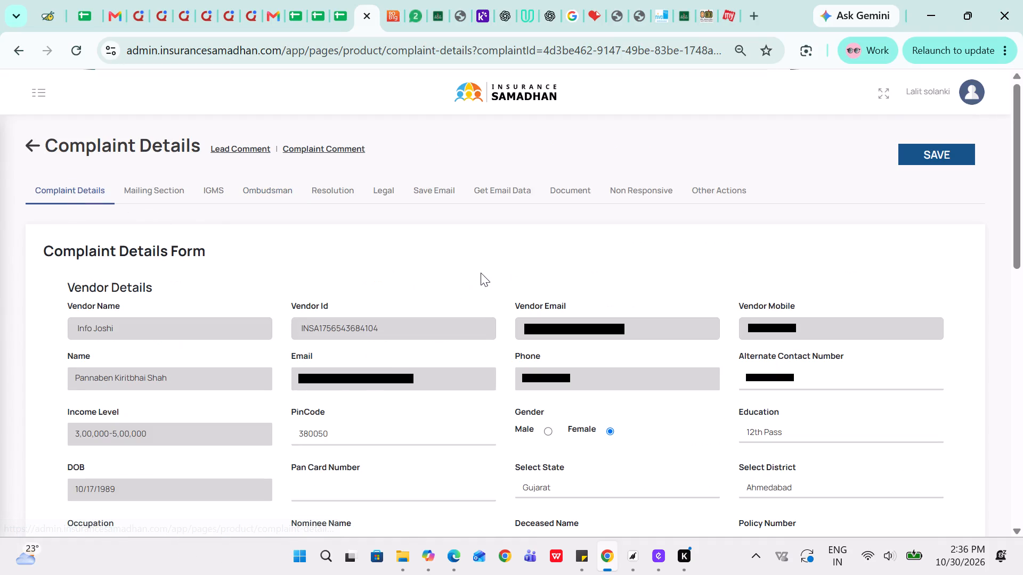
left_click(587, 265)
left_click_drag(642, 328, 498, 322)
left_click_drag(450, 326, 278, 321)
left_click(485, 265)
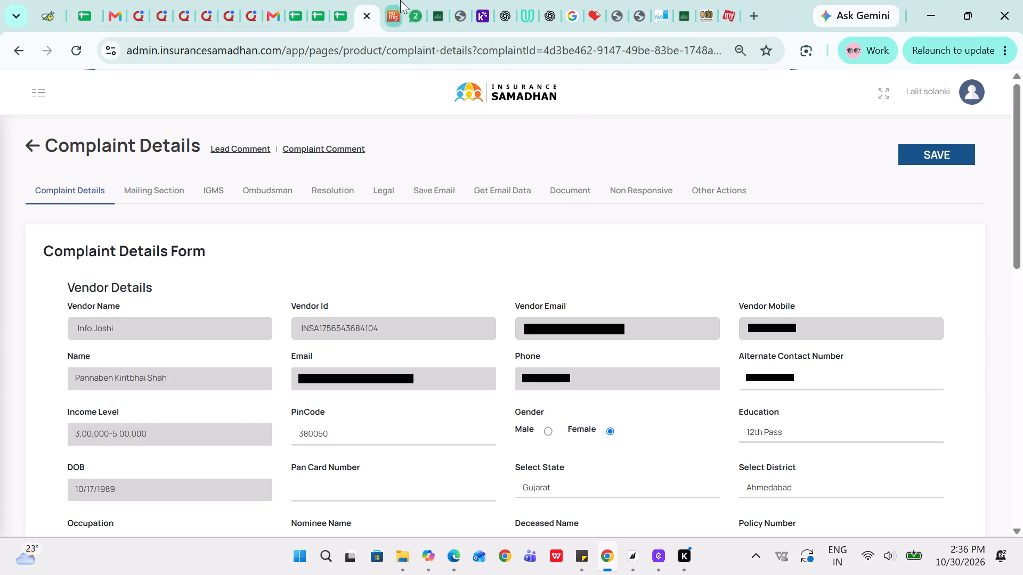
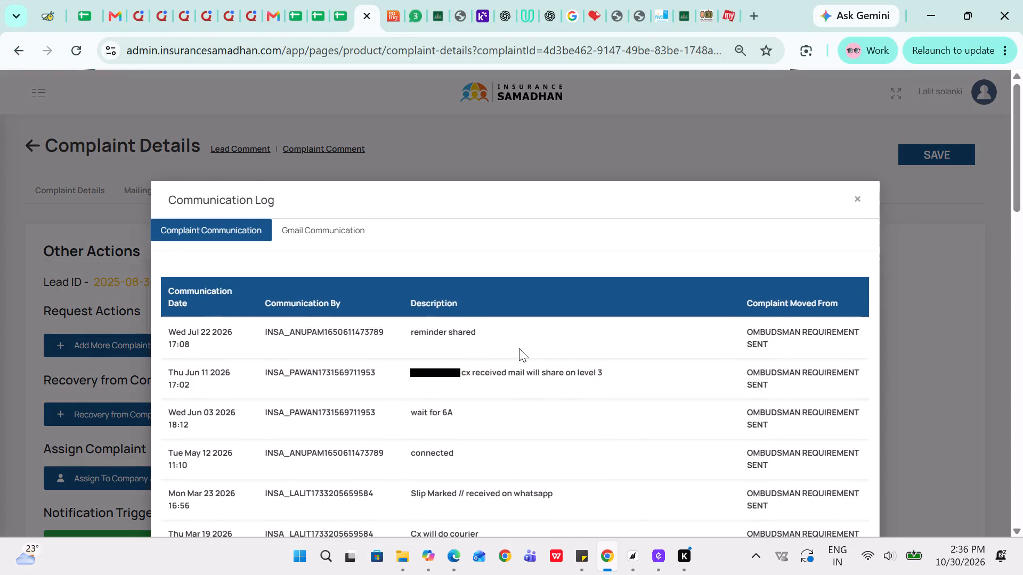
Read the June 2026 communication log entries on the customer's mail and Form 6A, close the log and view the complaint details form.
left_click_drag(483, 413, 379, 405)
left_click(513, 420)
left_click_drag(782, 425, 345, 358)
left_click(369, 361)
left_click(210, 110)
left_click(77, 180)
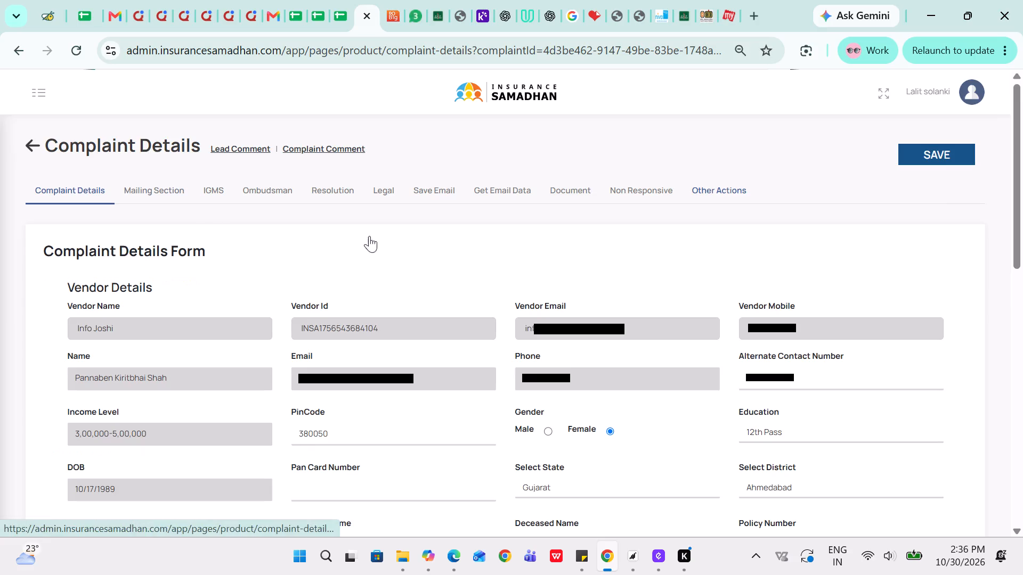
Generate a Single type reminder for this complaint and send the Form 6A Reminder Mail to the Ahmedabad Ombudsman office.
left_click(712, 194)
scroll(433, 269, "down", 5)
left_click(89, 264)
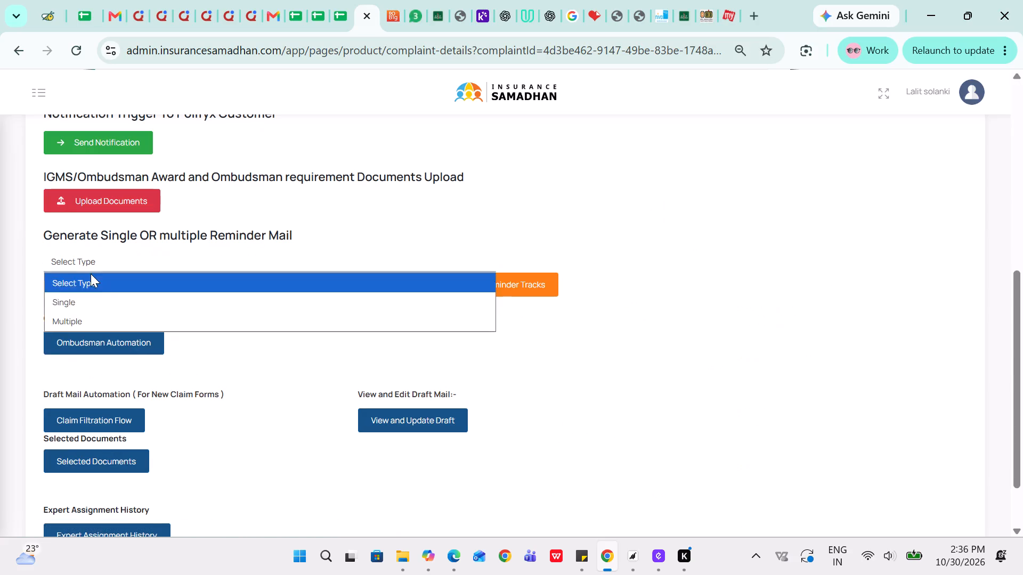
left_click(102, 298)
scroll(372, 323, "down", 3)
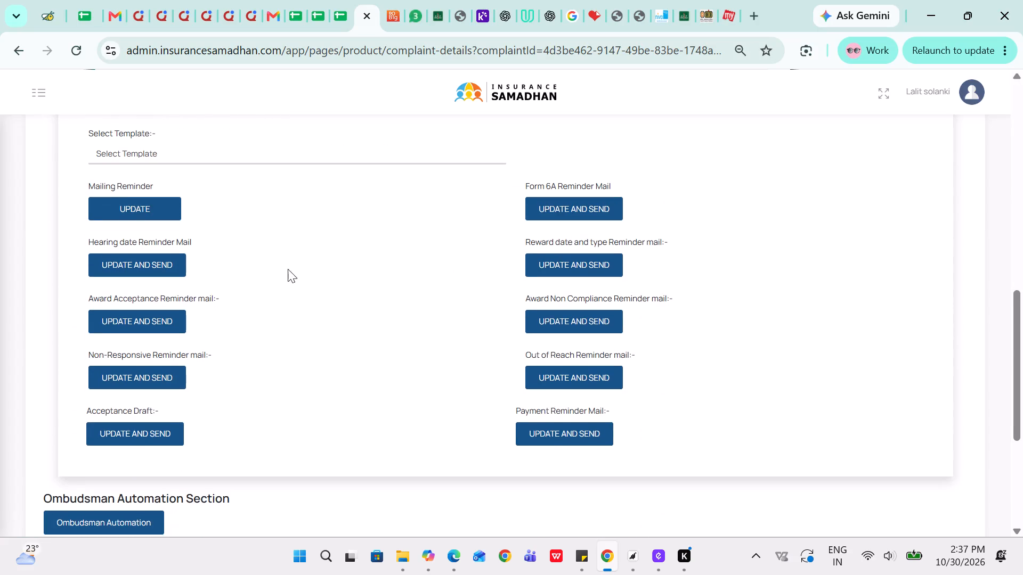
left_click(557, 209)
scroll(425, 366, "down", 11)
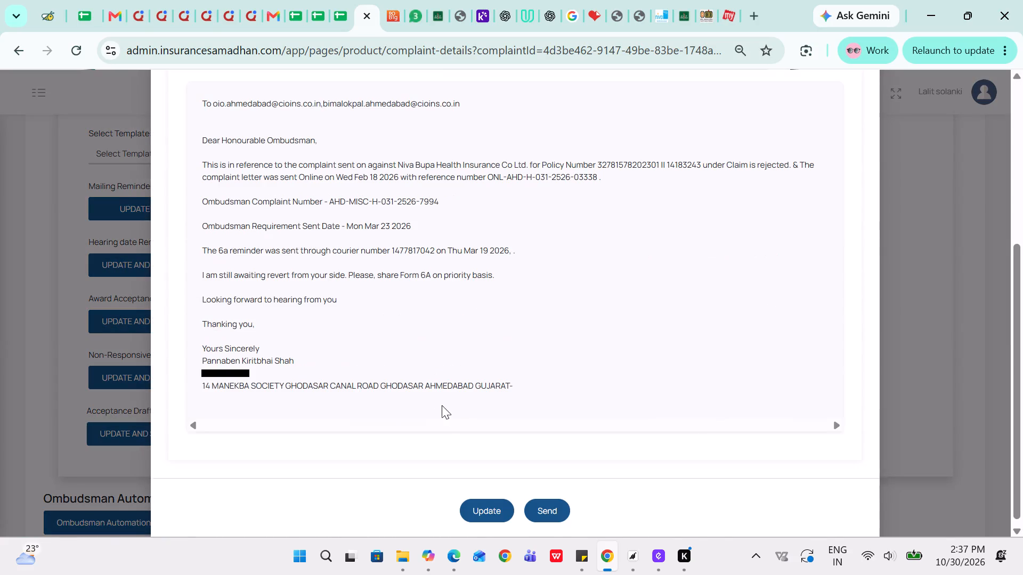
left_click(551, 507)
left_click(574, 156)
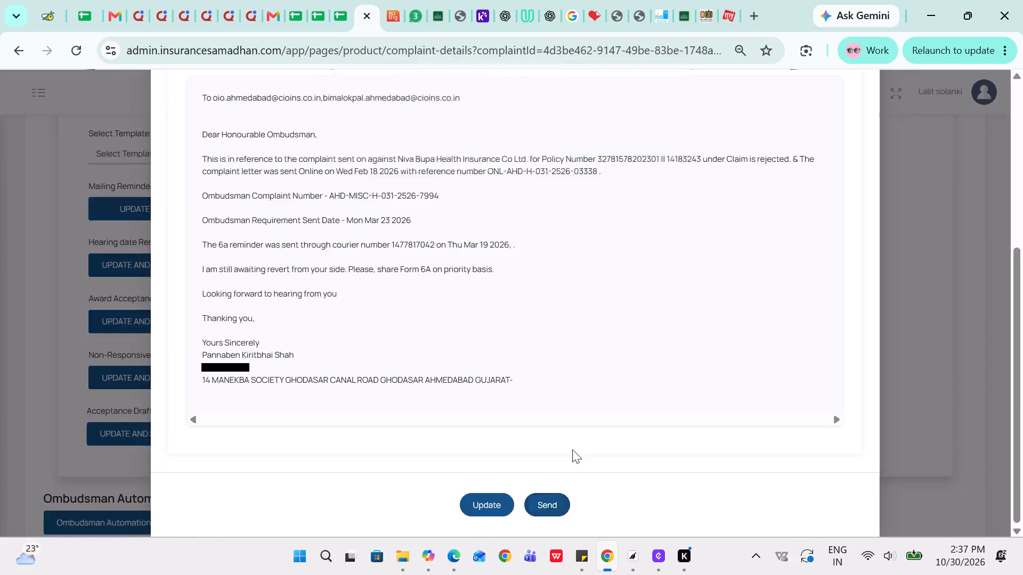
scroll(205, 321, "up", 11)
scroll(323, 327, "up", 12)
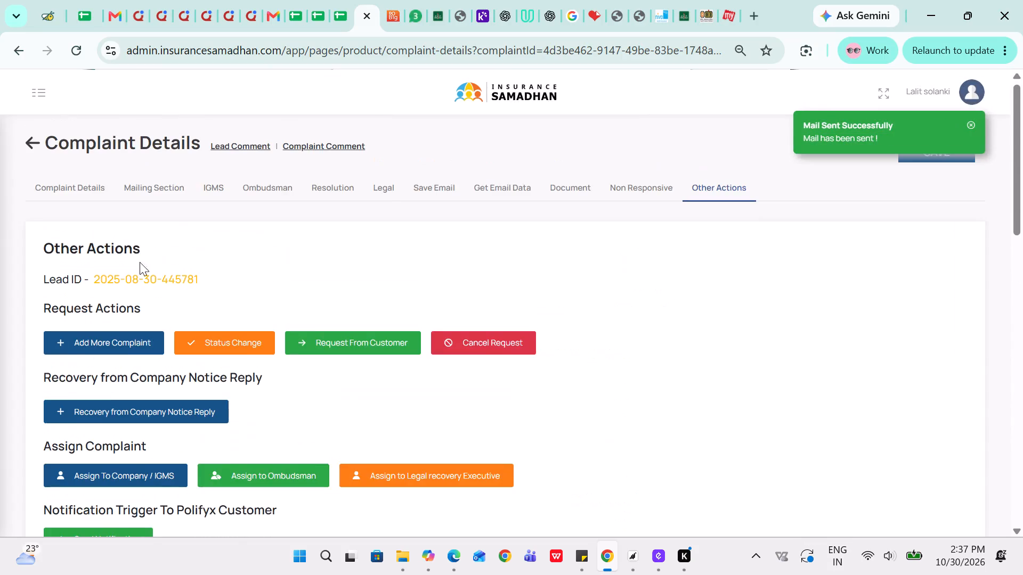
Open the complaint comments for this complaint and review the dated follow-up entries back to the earliest one.
left_click(328, 146)
scroll(445, 390, "down", 10)
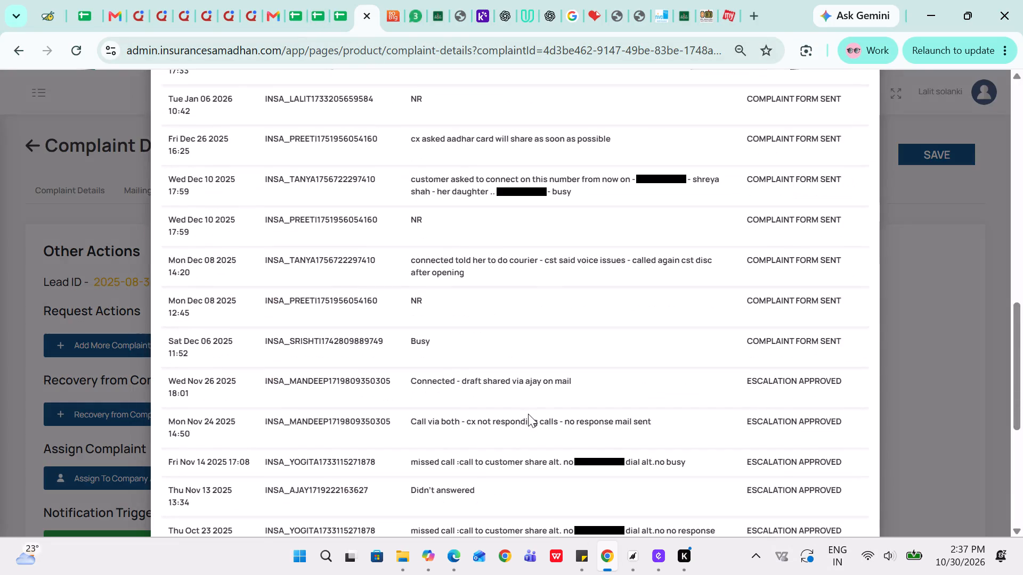
scroll(530, 414, "down", 11)
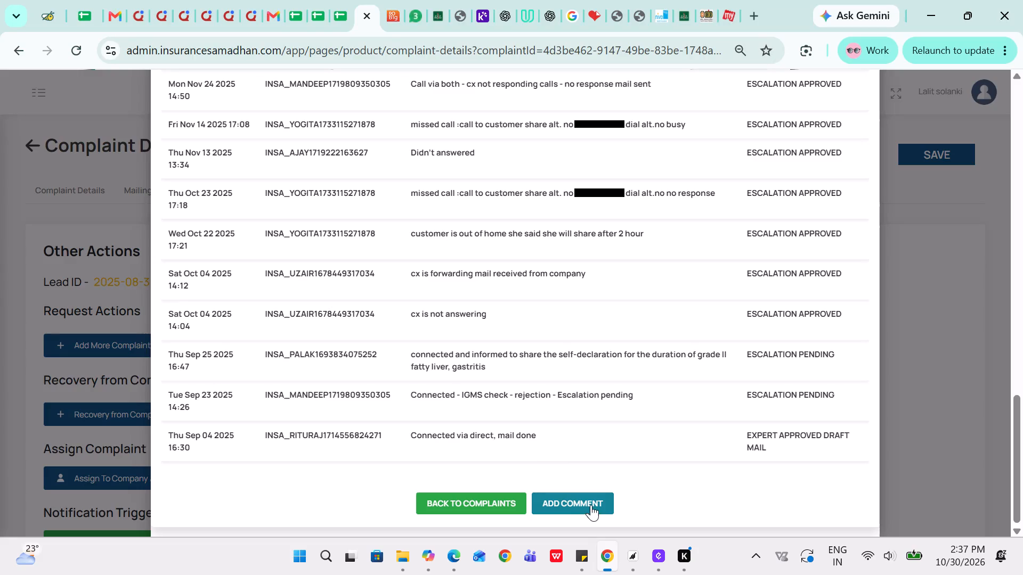
scroll(508, 347, "up", 7)
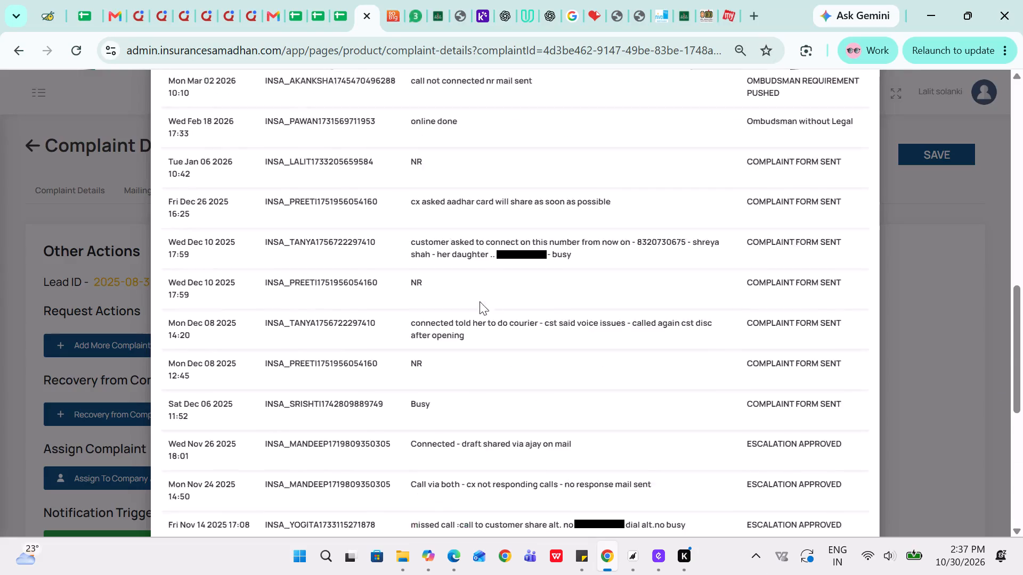
Add a new comment to the complaint's communication log with the description "Reminder shared.".
scroll(480, 301, "up", 15)
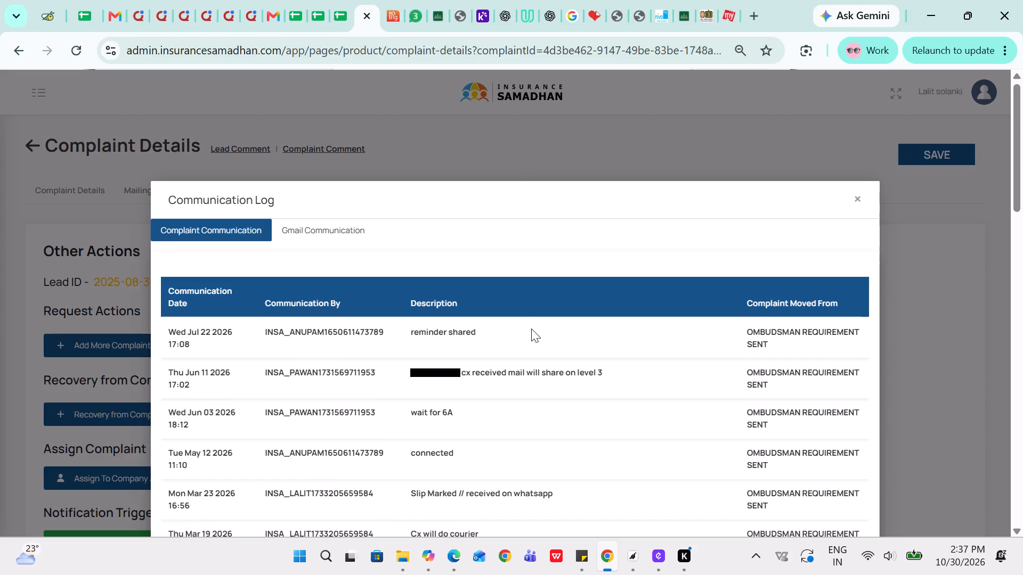
scroll(531, 333, "down", 15)
scroll(507, 459, "up", 1)
scroll(530, 473, "down", 6)
left_click(553, 504)
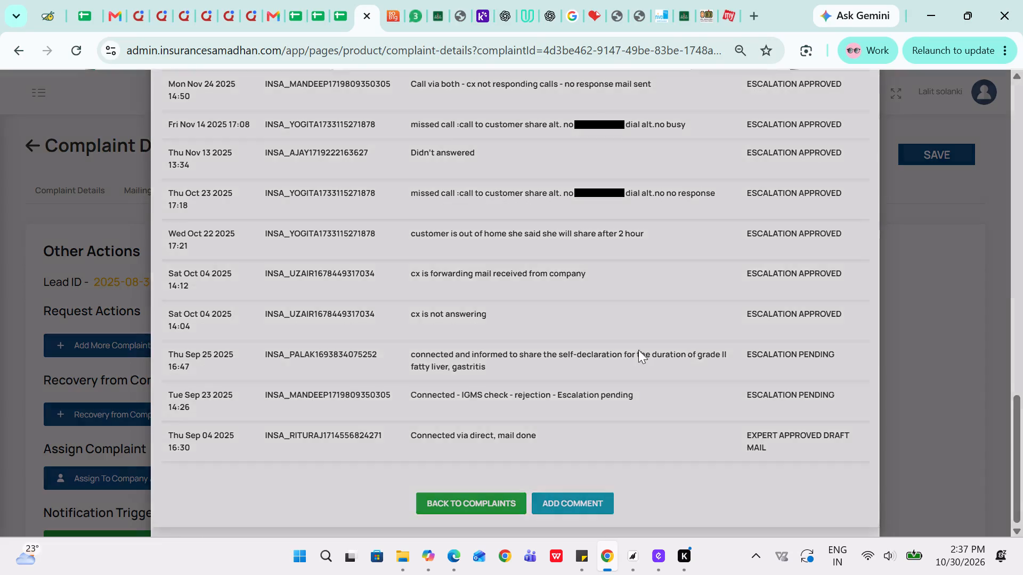
left_click(591, 365)
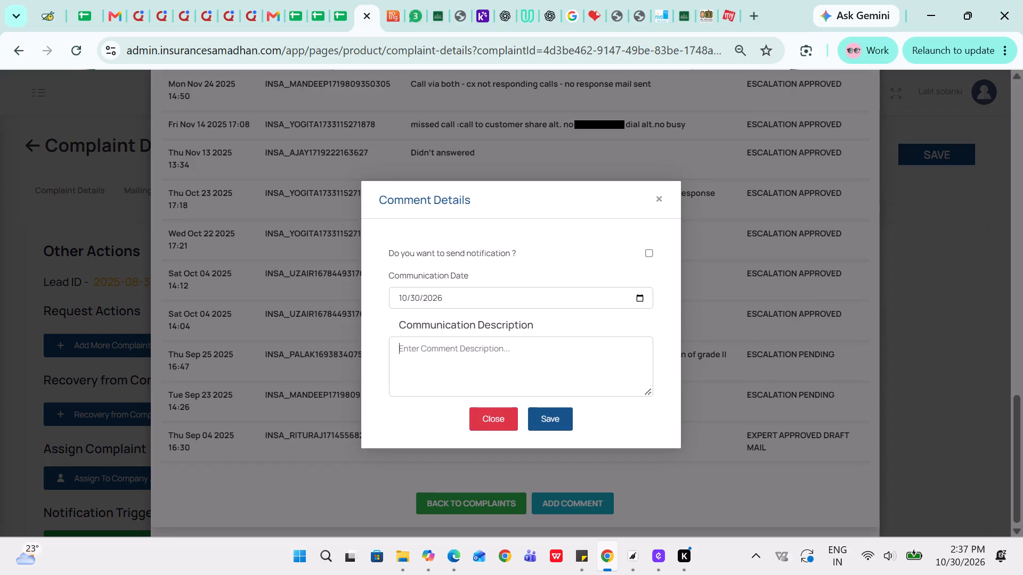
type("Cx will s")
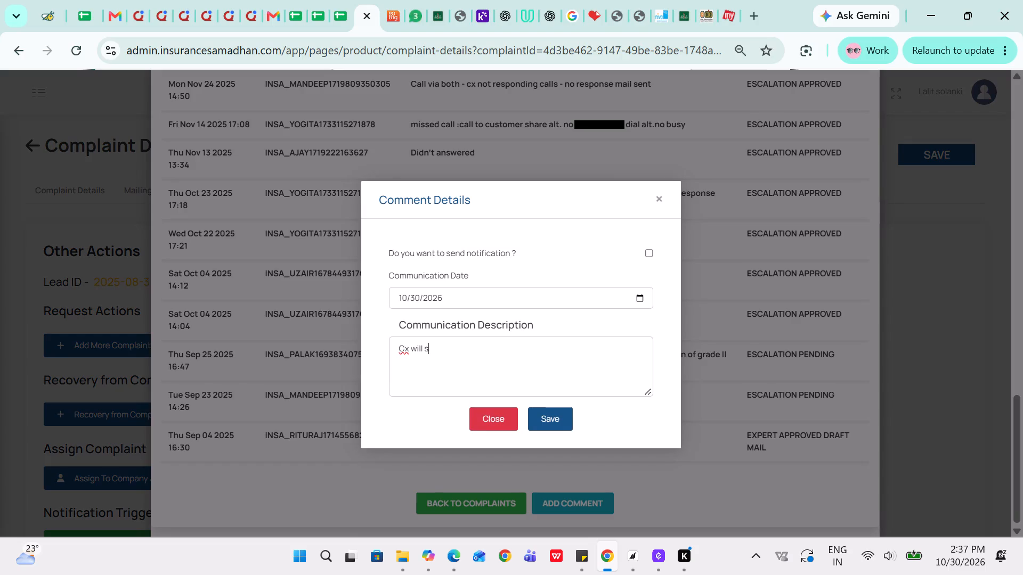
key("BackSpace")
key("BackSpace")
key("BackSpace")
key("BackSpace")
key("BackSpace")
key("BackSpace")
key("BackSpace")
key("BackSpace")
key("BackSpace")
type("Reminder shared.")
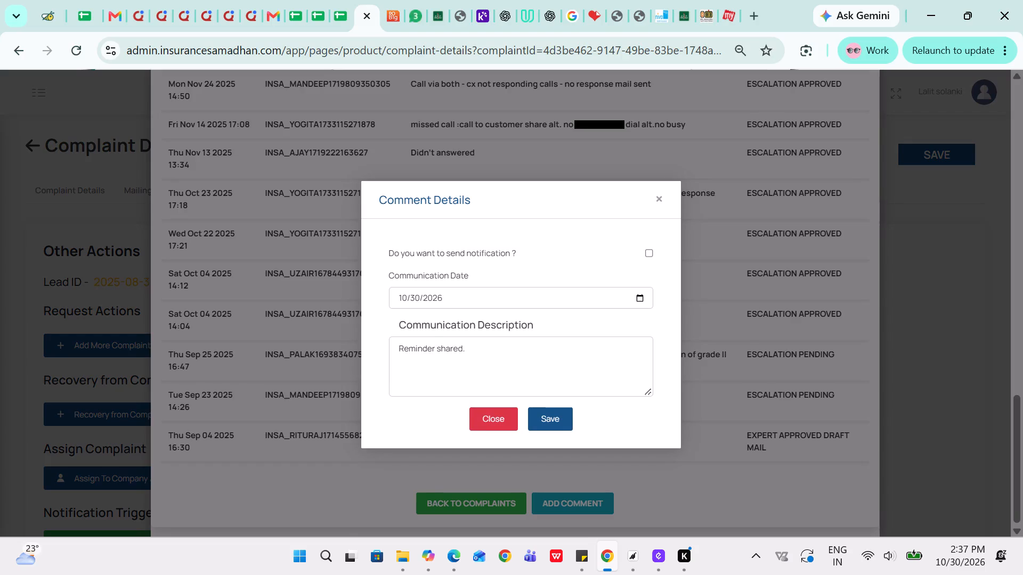
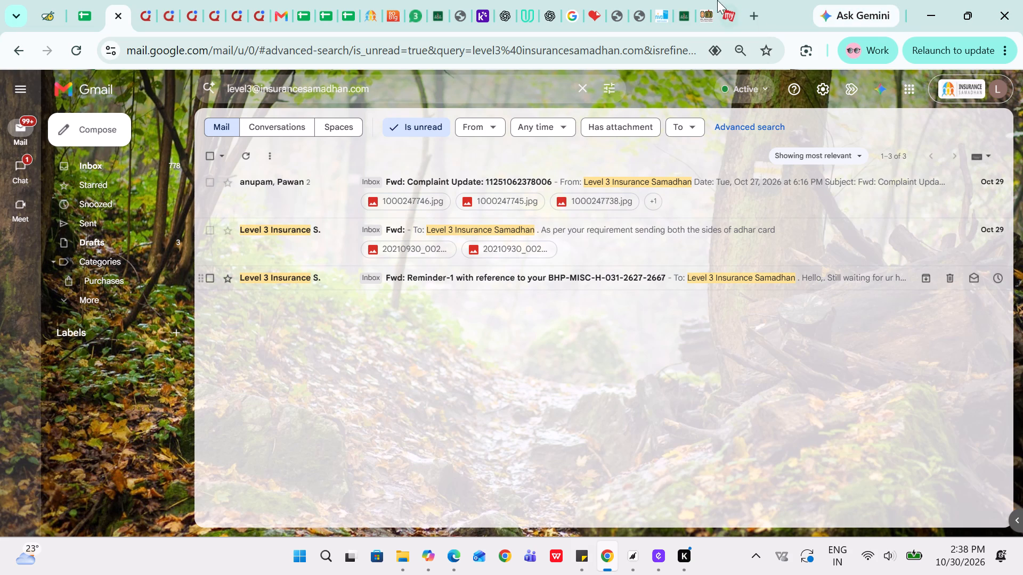
Switch from Gmail to the Insurance Samadhan portal and return from the open complaint's details to the All Complaints list.
left_click(374, 0)
scroll(209, 276, "up", 6)
left_click(59, 218)
left_click(41, 143)
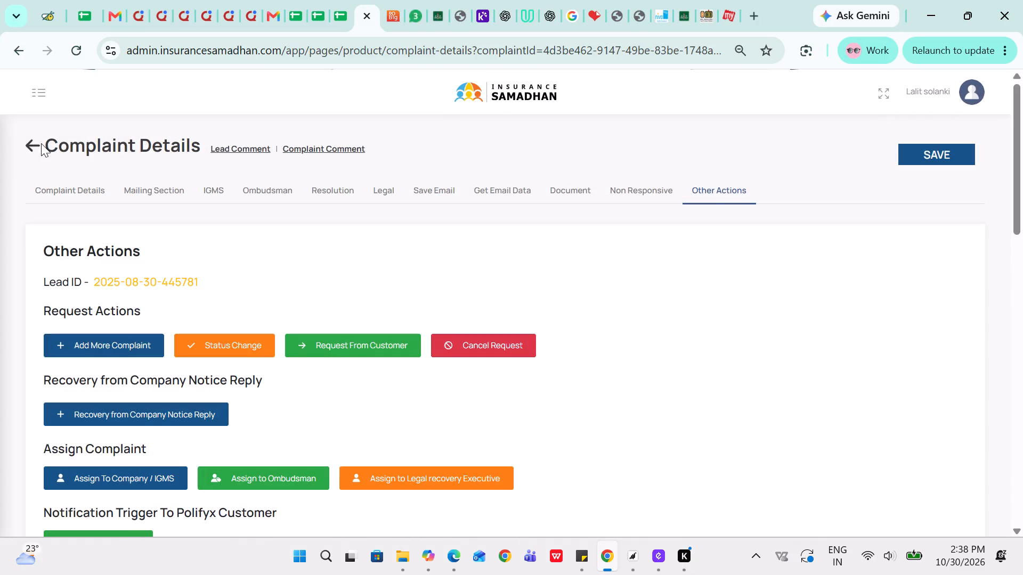
left_click(31, 142)
left_click(589, 173)
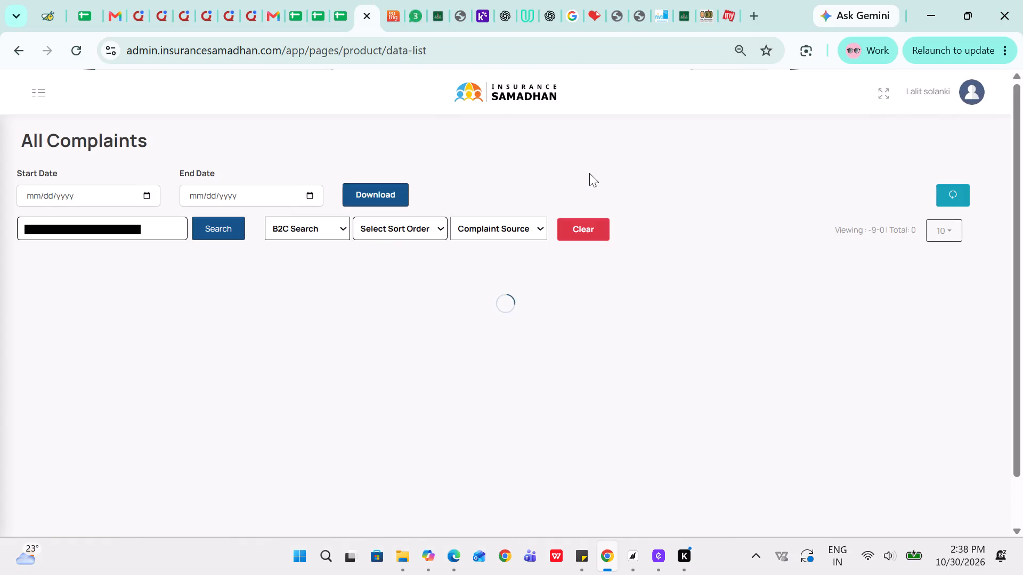
In the Missed call Ombudsman 2026 sheet for Oct 30, copy the phone number of the 15:18:18 missed call in row 23.
left_click(657, 472)
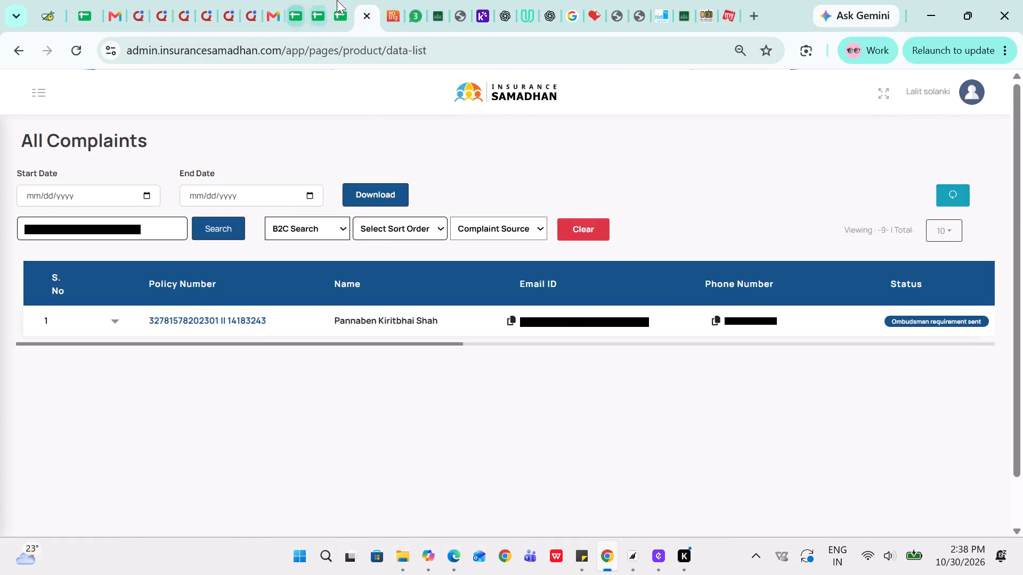
left_click(334, 0)
scroll(418, 256, "up", 3)
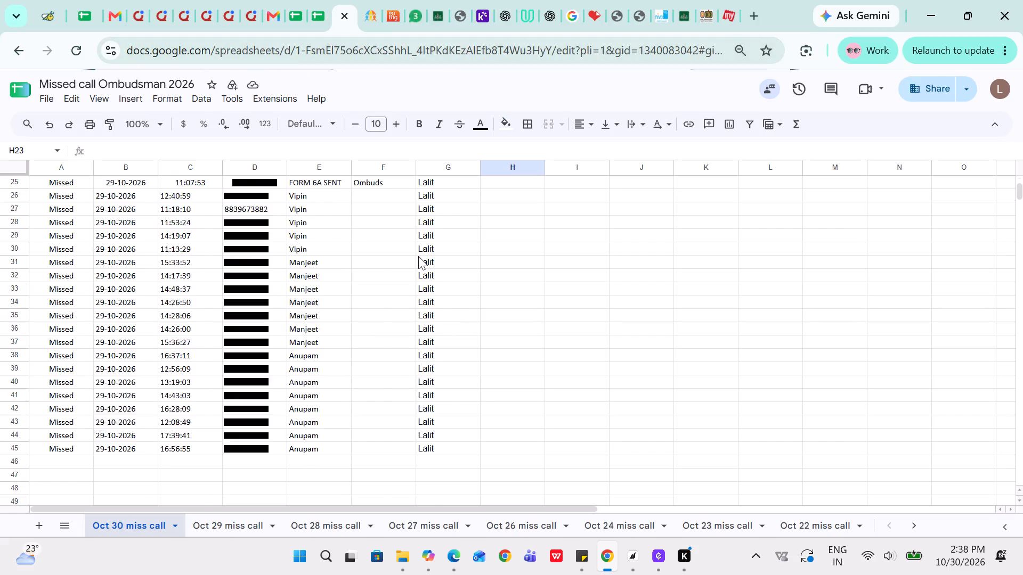
scroll(418, 256, "up", 3)
scroll(422, 265, "down", 3)
key("Left")
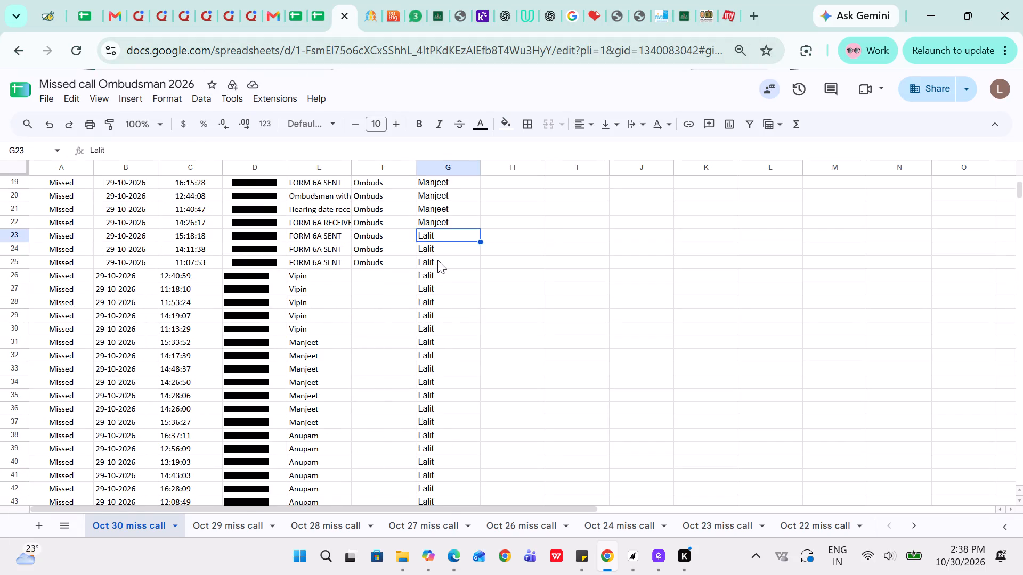
key("Left")
key("Left")
key("Left")
key("ctrl+c")
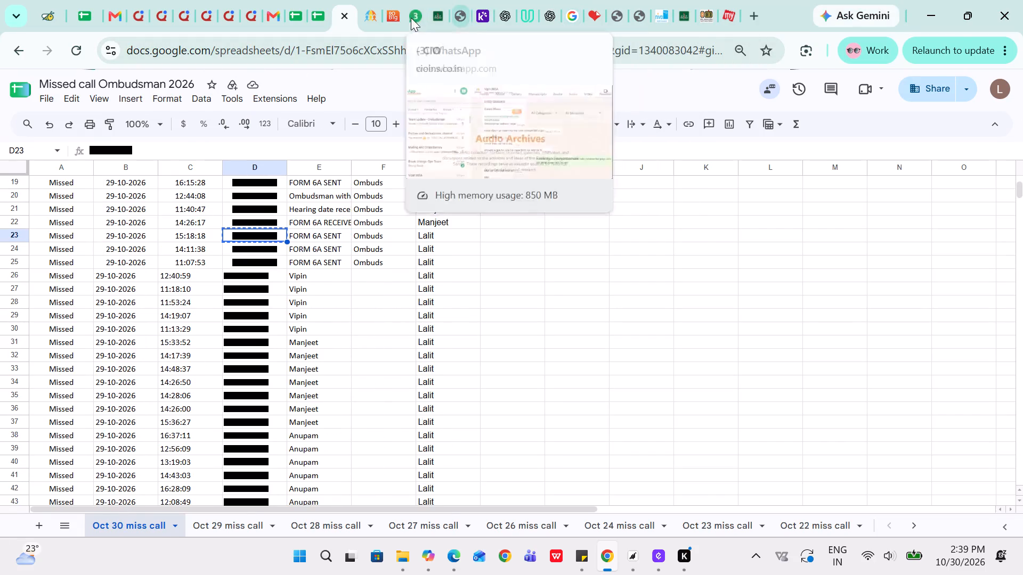
Search All Complaints in the Insurance Samadhan admin site for the phone number copied from row 23.
left_click(365, 0)
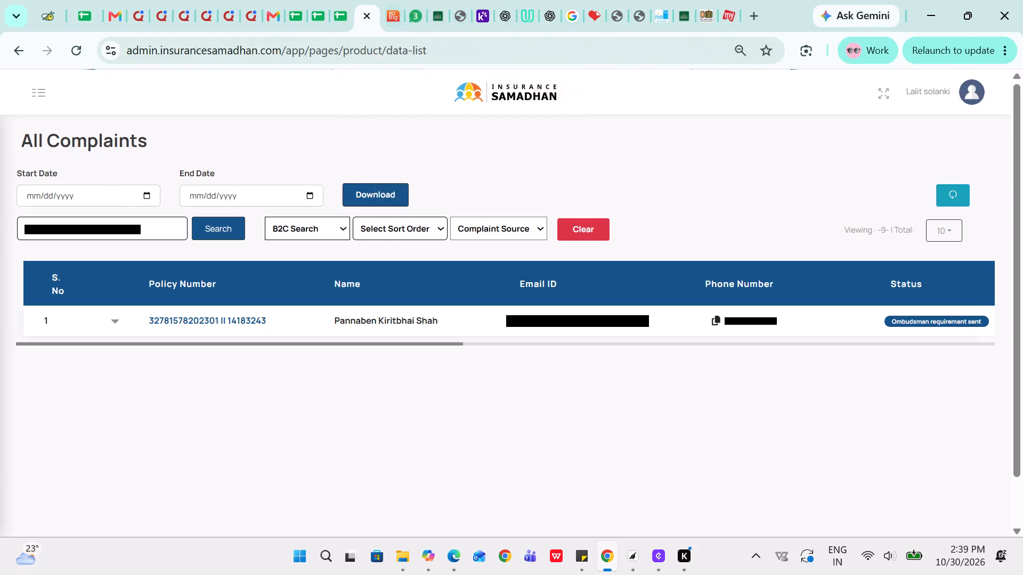
left_click_drag(170, 233, 0, 285)
key("ctrl+v")
left_click(225, 245)
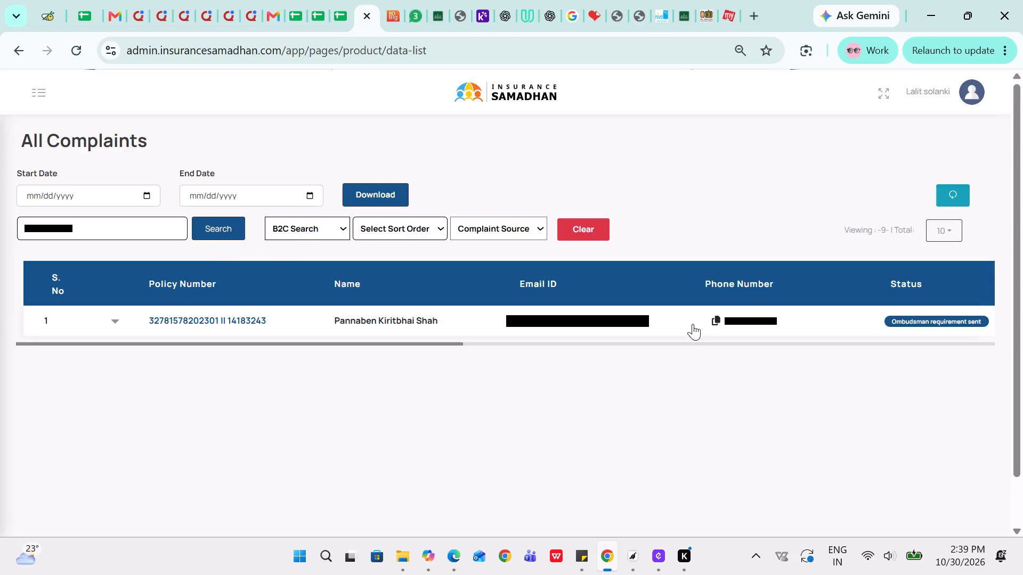
left_click(687, 326)
left_click(732, 354)
left_click(443, 169)
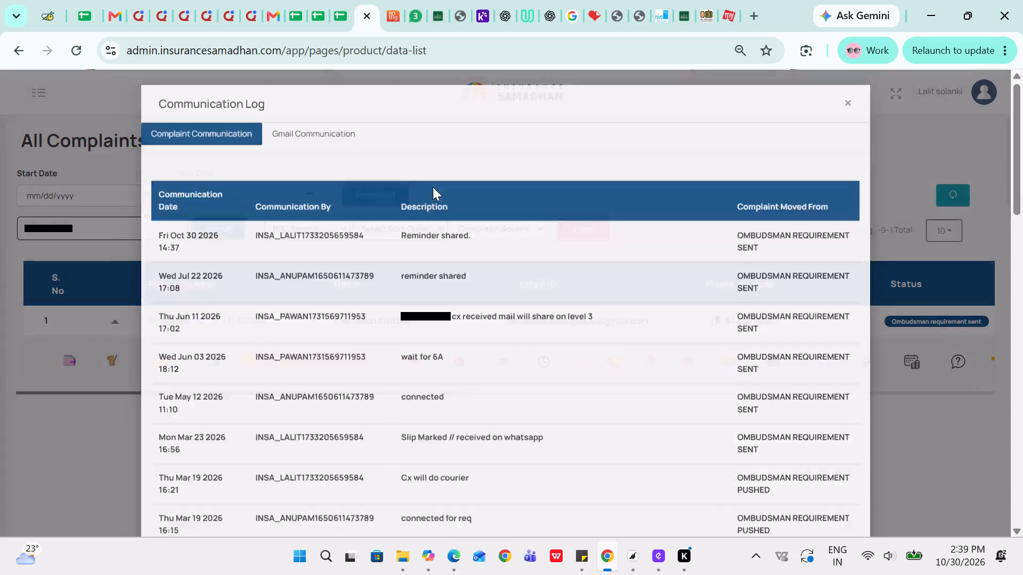
left_click(209, 232)
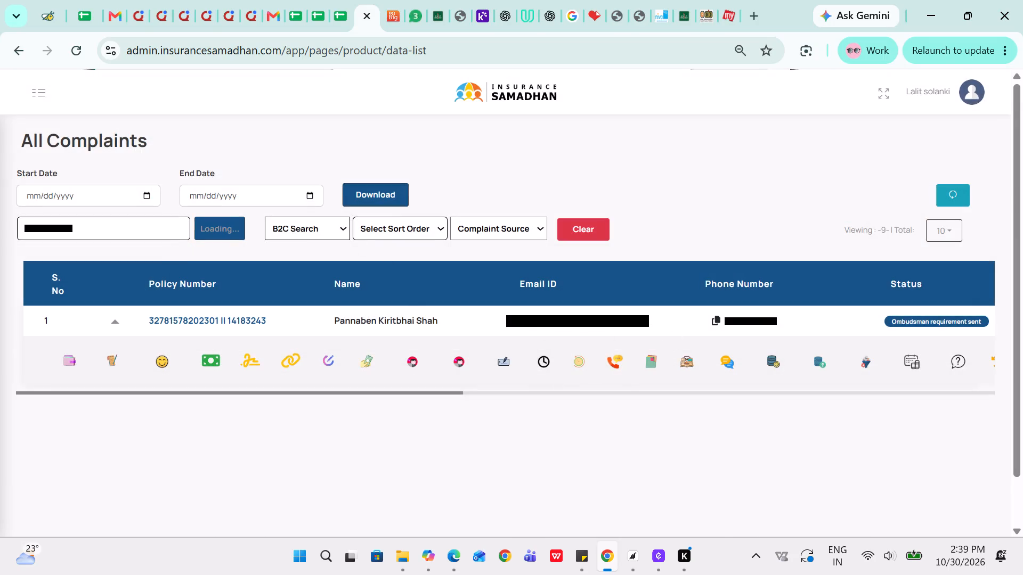
Review the complaint communication log of the complaint matching the row 23 number, and close it.
left_click(694, 322)
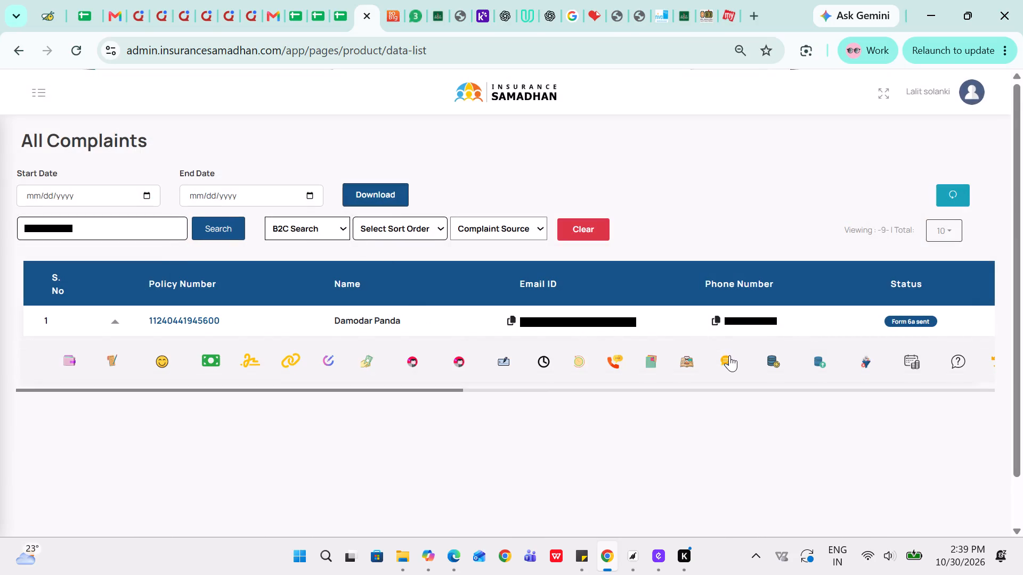
left_click(729, 357)
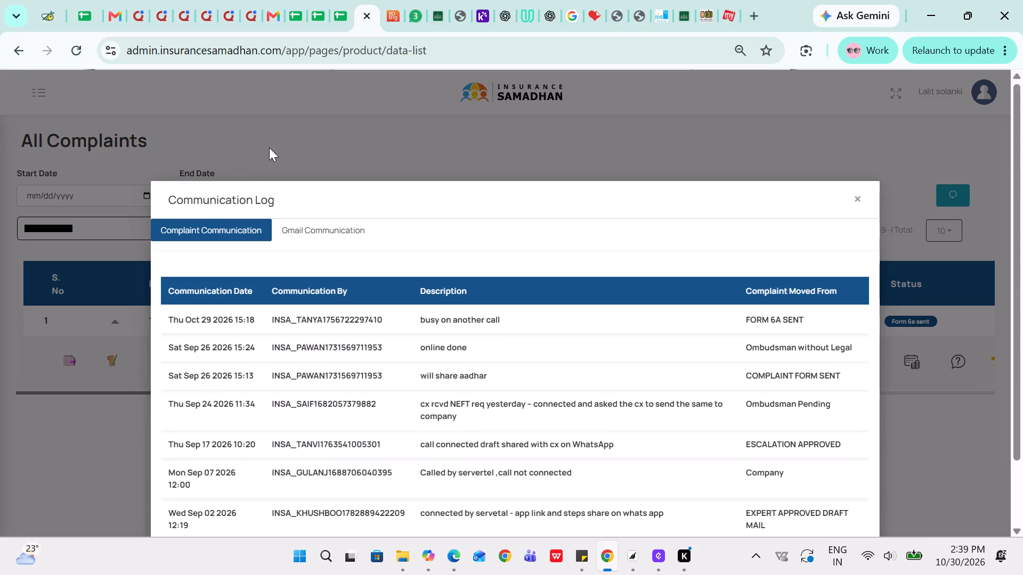
left_click(276, 144)
Copy the phone number of the 14:11:38 missed call in row 24 of the missed call sheet and search All Complaints for it.
left_click(346, 0)
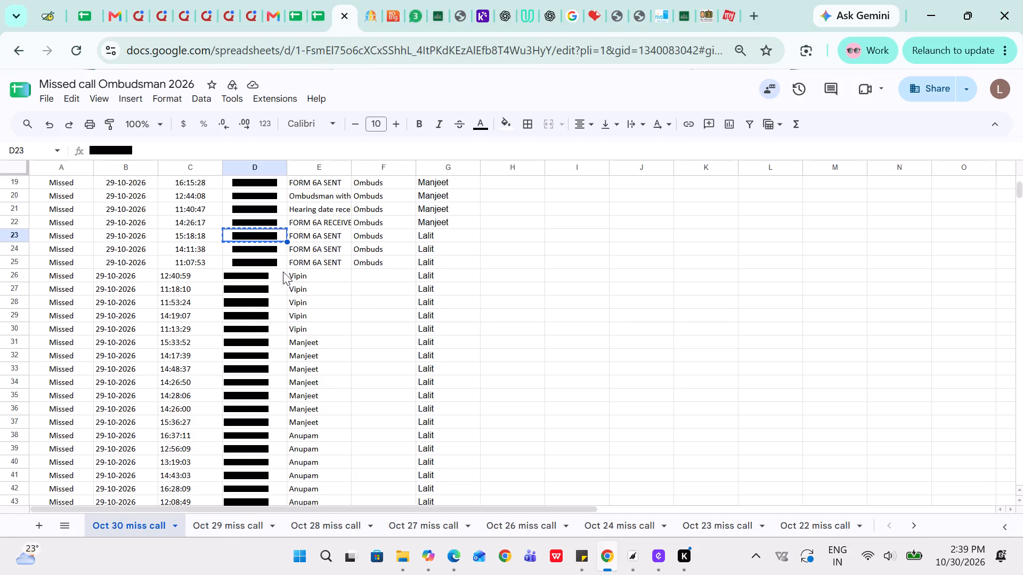
left_click(267, 251)
key("ctrl+c")
left_click(371, 0)
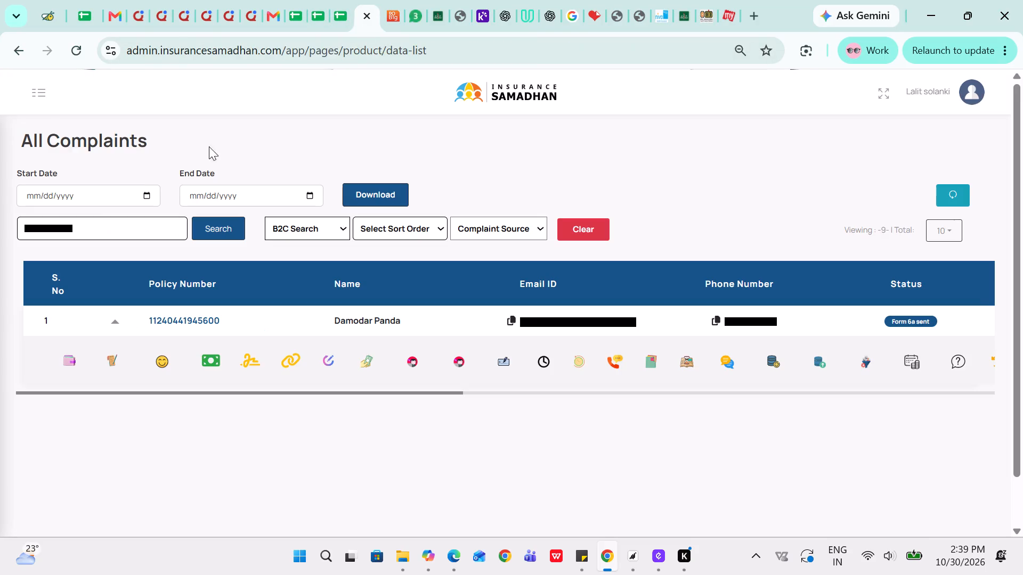
left_click_drag(103, 224, 0, 251)
key("ctrl+v")
left_click(217, 225)
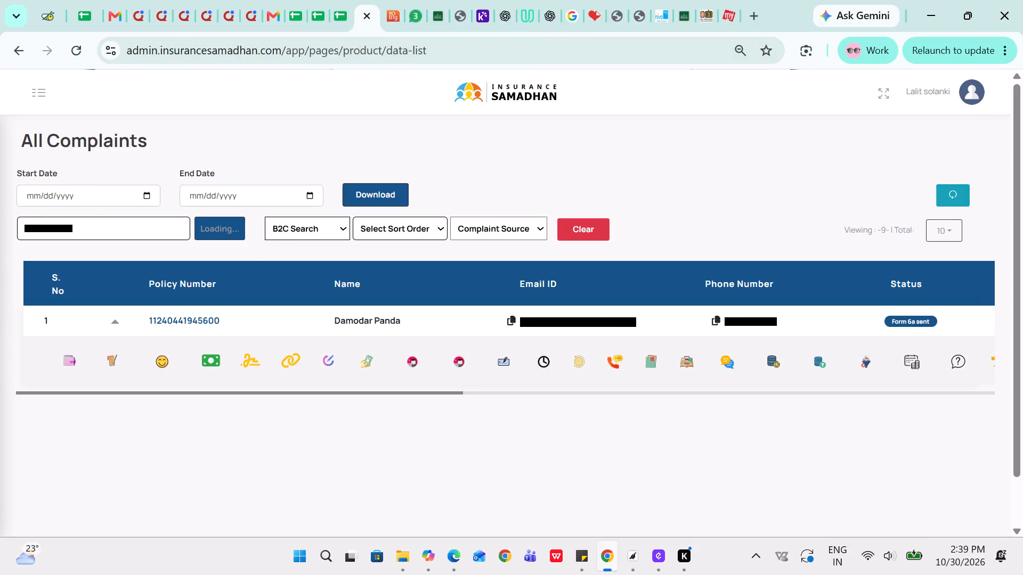
Open the communication log of the complaint matching the row 24 number to examine its latest entries.
left_click(702, 314)
left_click(731, 360)
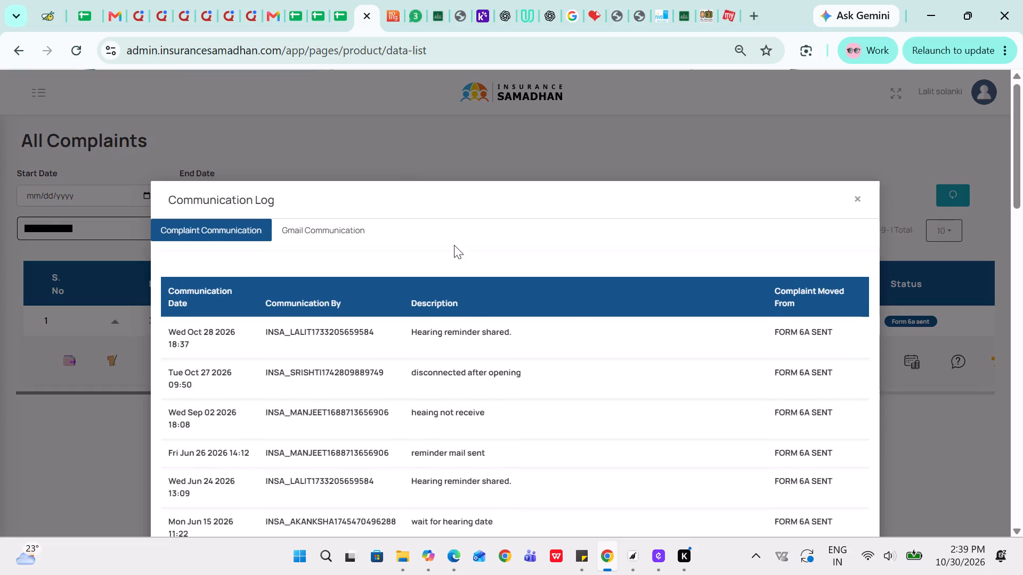
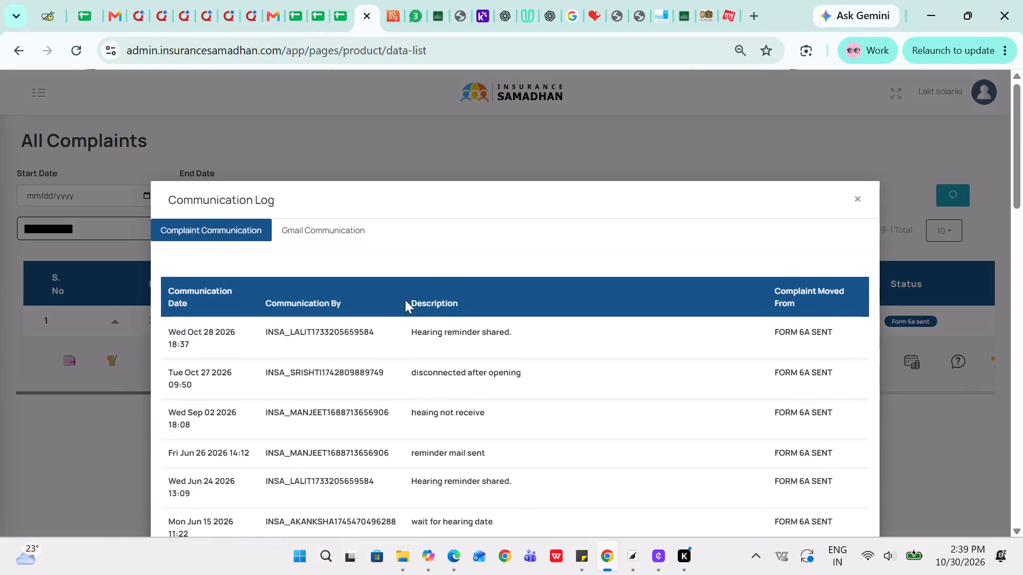
Search All Complaints for the phone number of the 11:07:53 missed call in row 25 and review the Form 6a sent complaint's communication log.
left_click(350, 129)
left_click(330, 0)
left_click(254, 258)
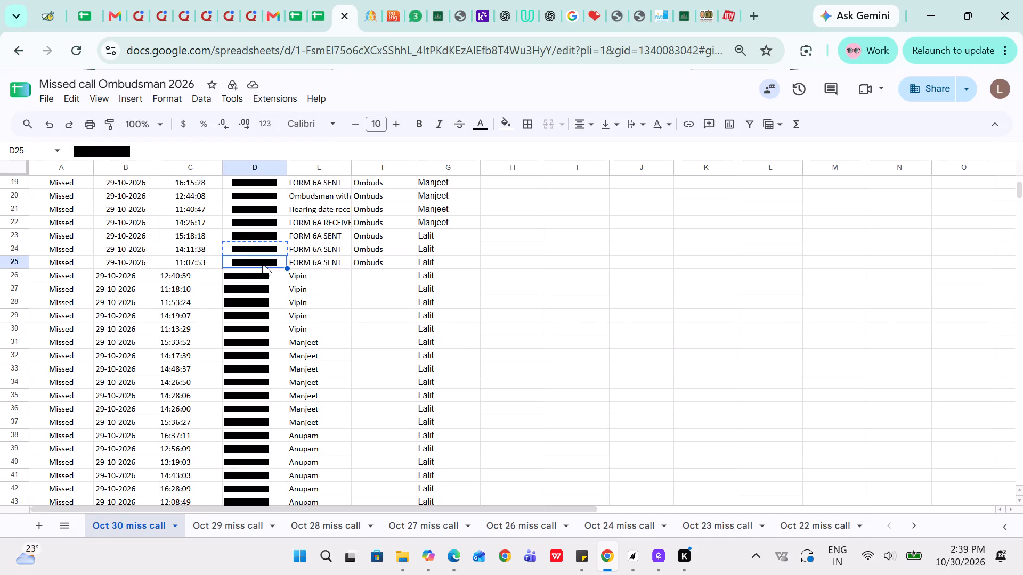
key("ctrl+c")
left_click(385, 0)
left_click(358, 0)
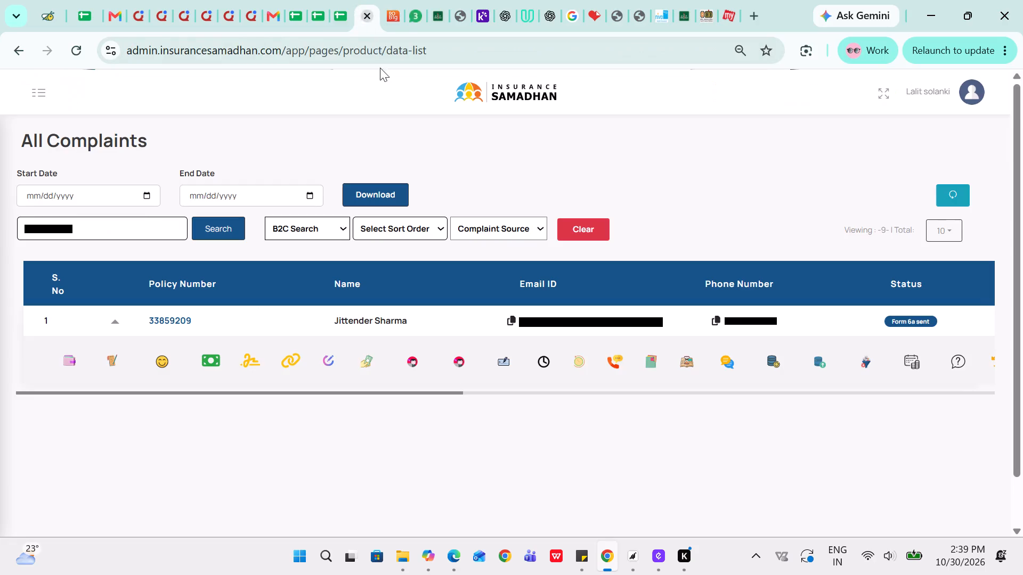
left_click_drag(94, 227, 0, 240)
key("ctrl+v")
left_click(240, 226)
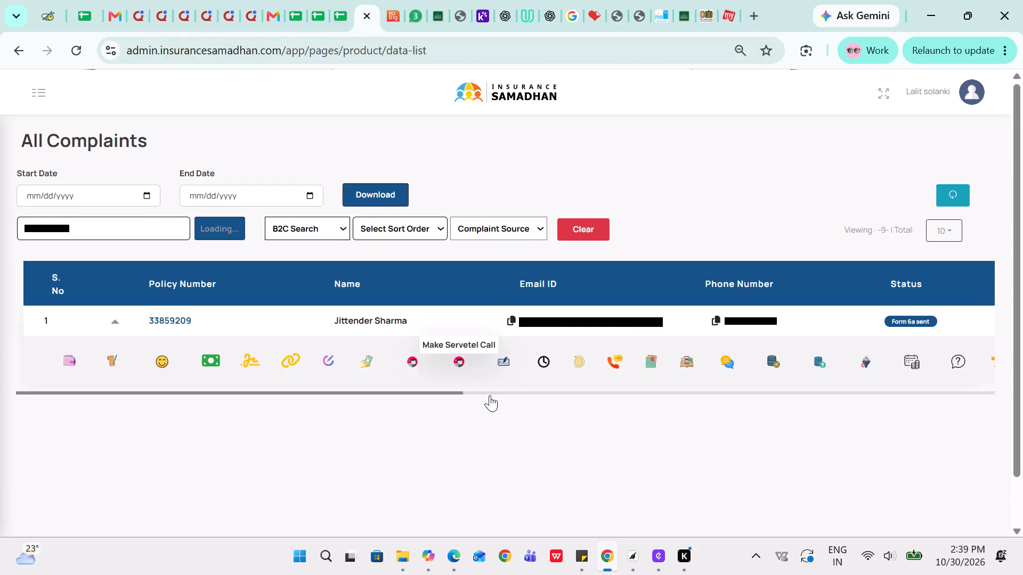
left_click(605, 463)
left_click(700, 317)
left_click(734, 368)
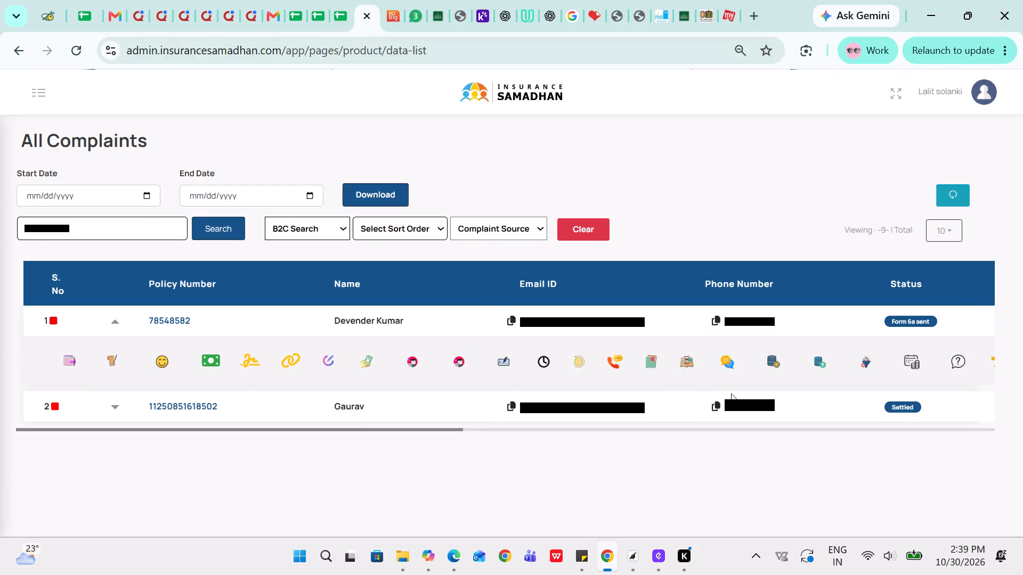
left_click(322, 151)
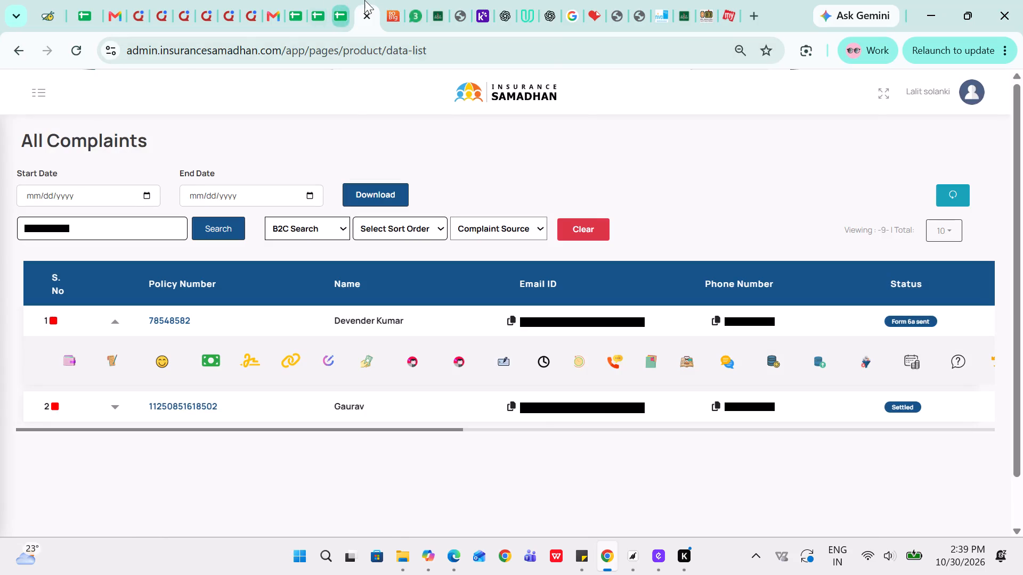
Look up the phone number of the 12:40:59 missed call in row 26 in All Complaints and examine its communication log.
left_click(356, 0)
left_click(344, 0)
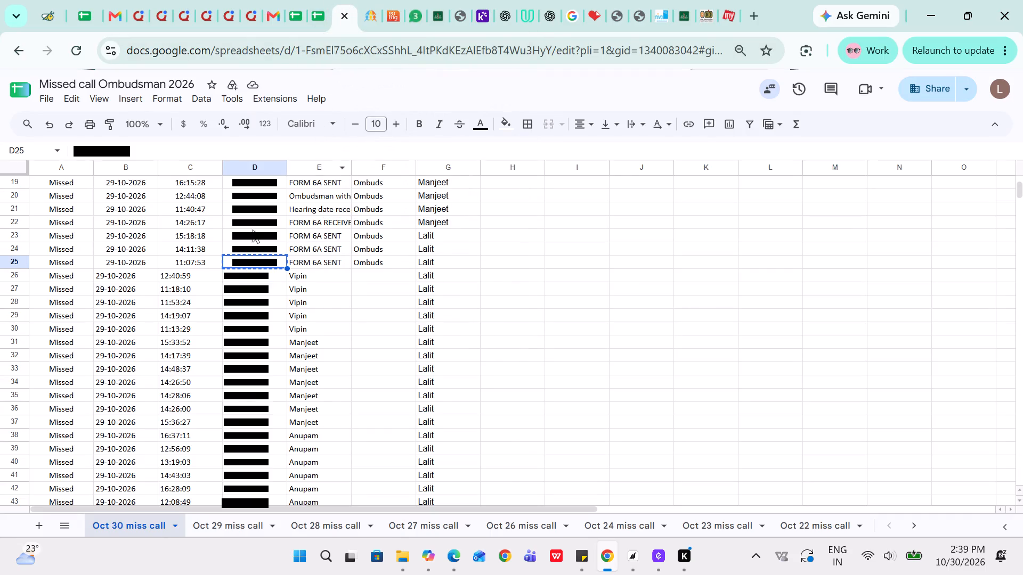
left_click(261, 275)
key("ctrl+c")
left_click(364, 0)
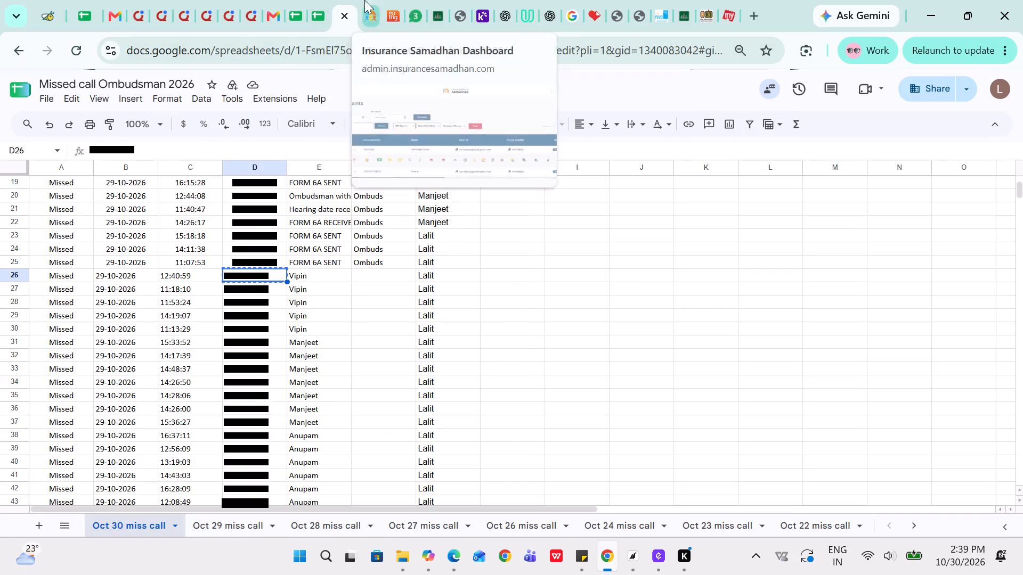
left_click_drag(94, 227, 0, 233)
key("ctrl+v")
left_click(220, 225)
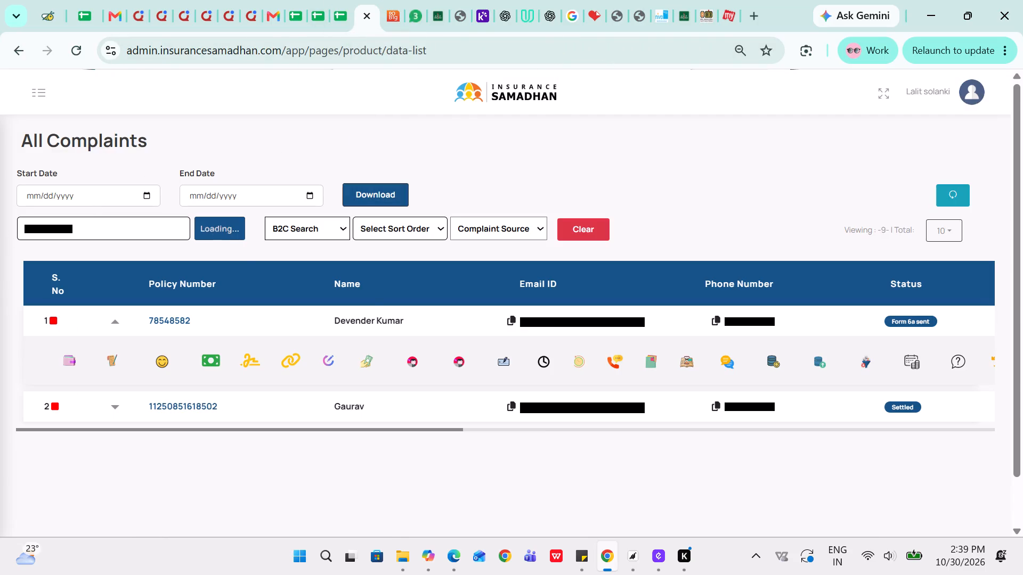
left_click(683, 310)
left_click(726, 371)
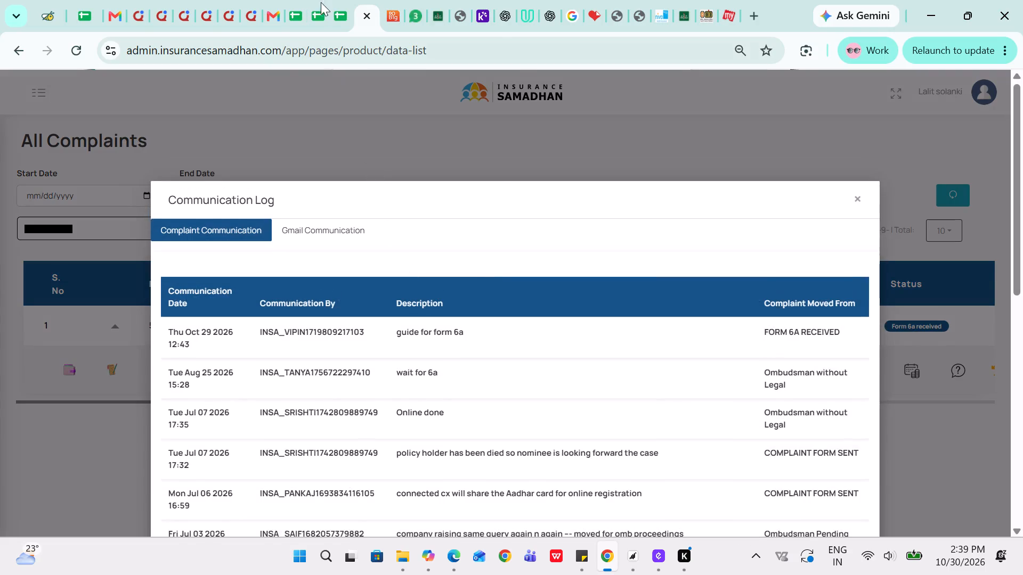
Enter Connected in column H for the 12:40:59 missed call in row 26 of the missed call sheet.
left_click(350, 0)
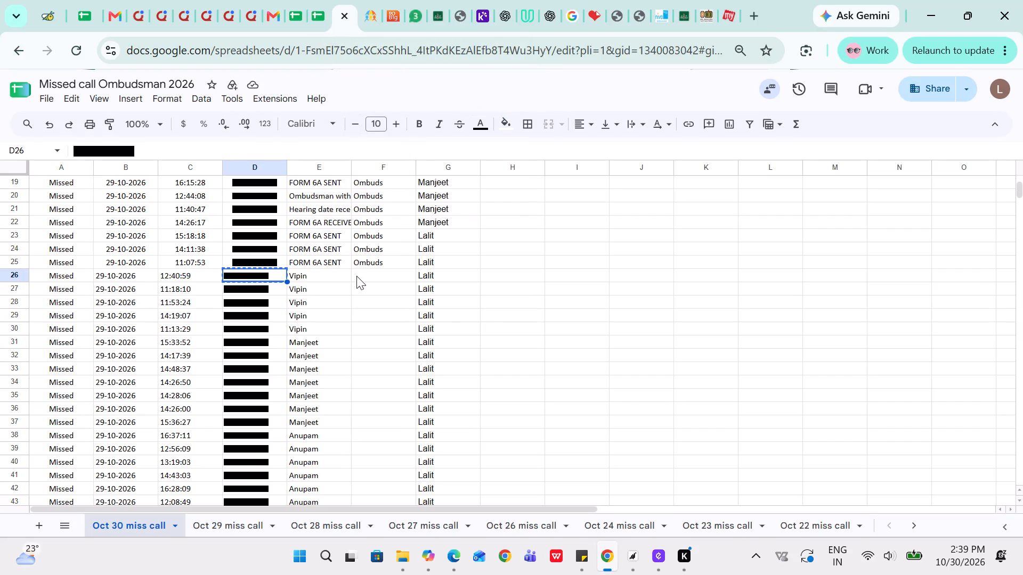
key("Right")
key("Right")
key("Right")
key("Right")
type("Connected")
key("Return")
Copy the phone number of the 11:18:10 missed call in row 27 and search All Complaints for it.
key("Left")
key("Left")
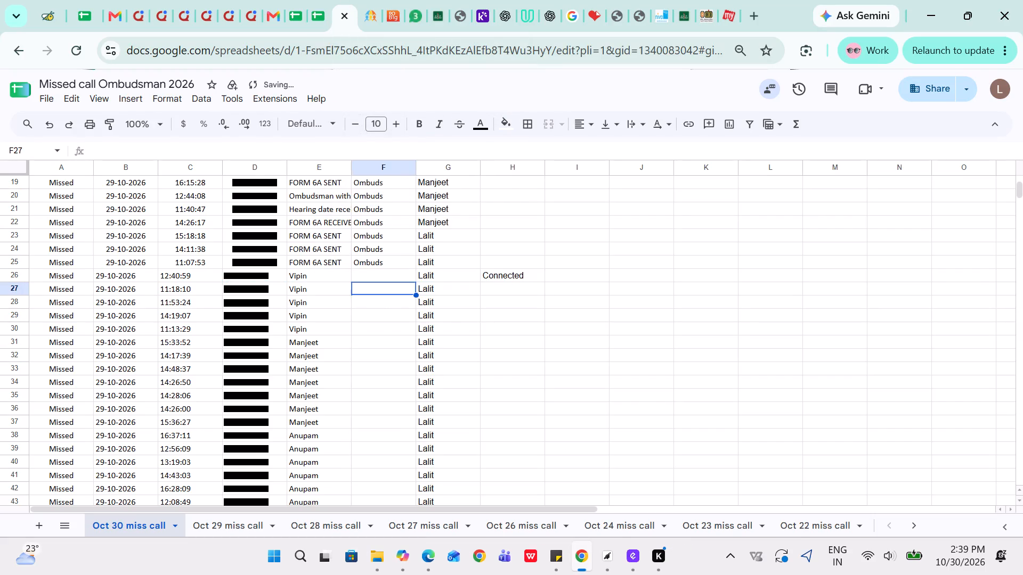
key("Left")
key("Left")
key("ctrl+c")
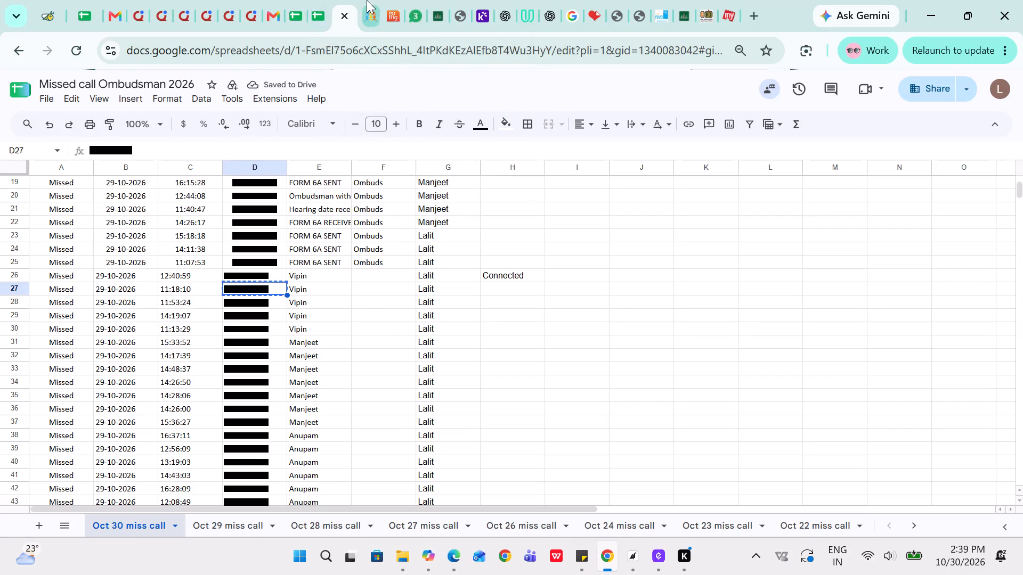
left_click(367, 0)
left_click(71, 193)
left_click_drag(123, 235, 0, 235)
key("ctrl+v")
left_click(199, 225)
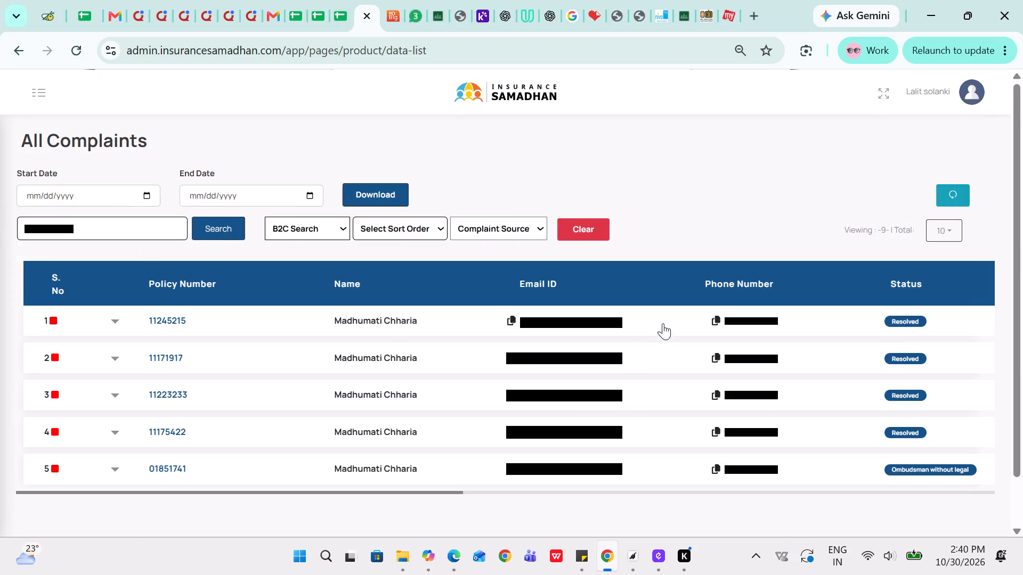
Review the communication log of the matching complaint with status Ombudsman without legal, and close it.
left_click_drag(675, 476, 675, 481)
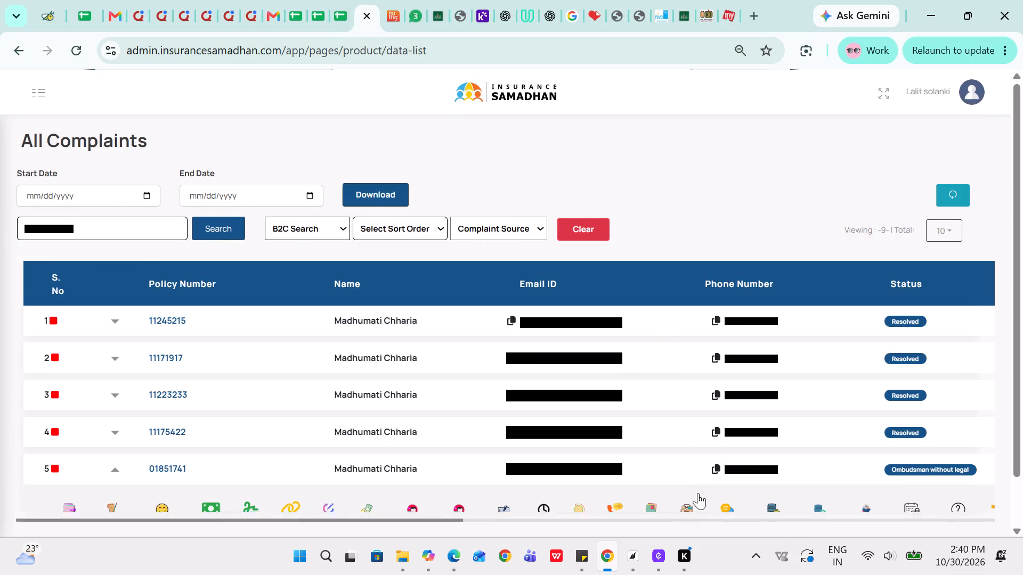
left_click(719, 508)
left_click_drag(510, 346, 428, 348)
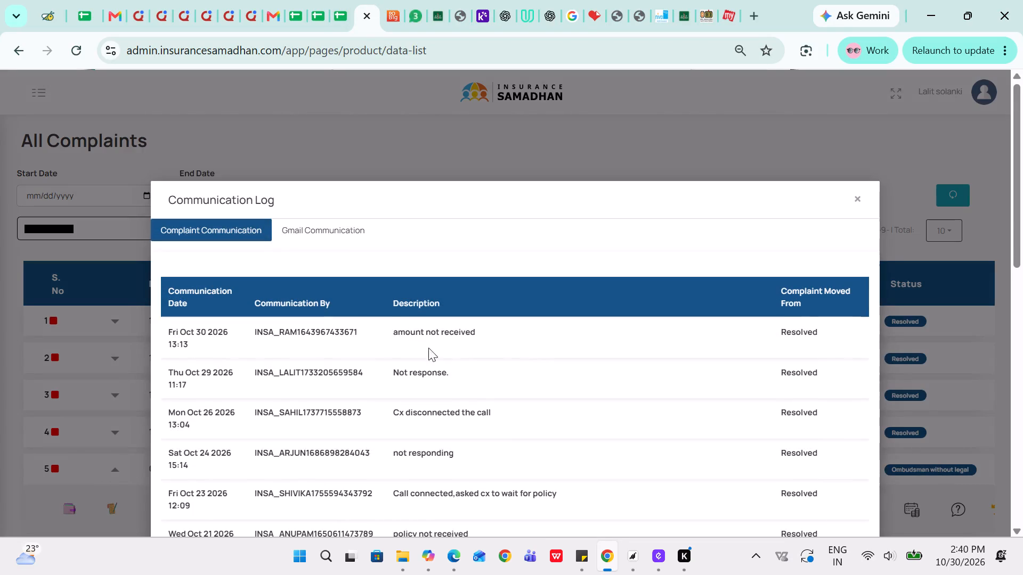
left_click_drag(428, 348, 369, 341)
left_click(375, 161)
Enter Connected in column H for the 11:18:10 missed call in row 27 of the missed call sheet.
left_click(346, 6)
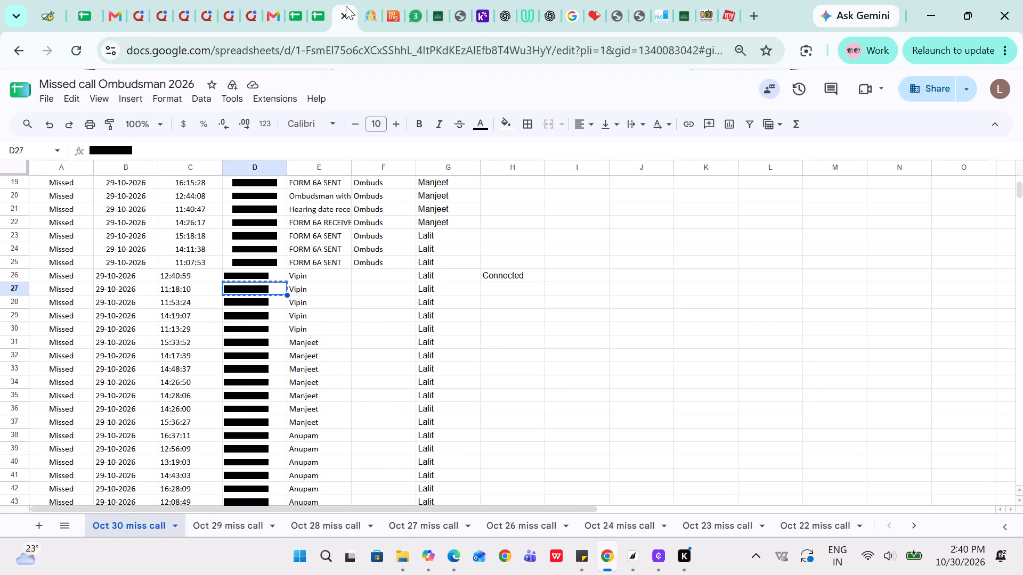
key("Right")
key("Right")
key("Right")
key("Right")
type("Connected")
key("Return")
Search All Complaints for the phone number of the 11:53:24 missed call in row 28 and review the Hearing done complaint's communication log.
key("Left")
key("Left")
key("Left")
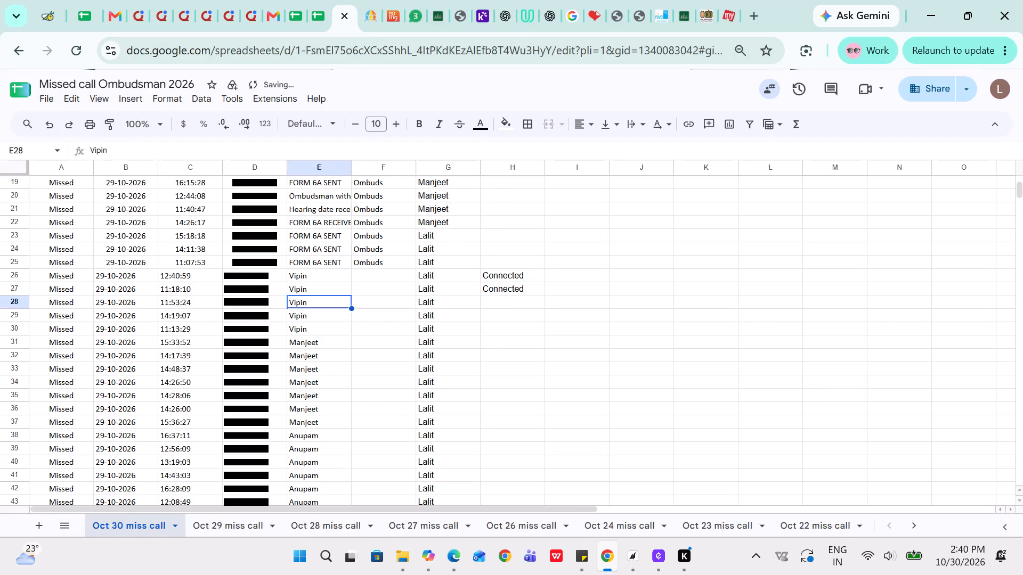
key("Left")
key("ctrl+c")
left_click(371, 0)
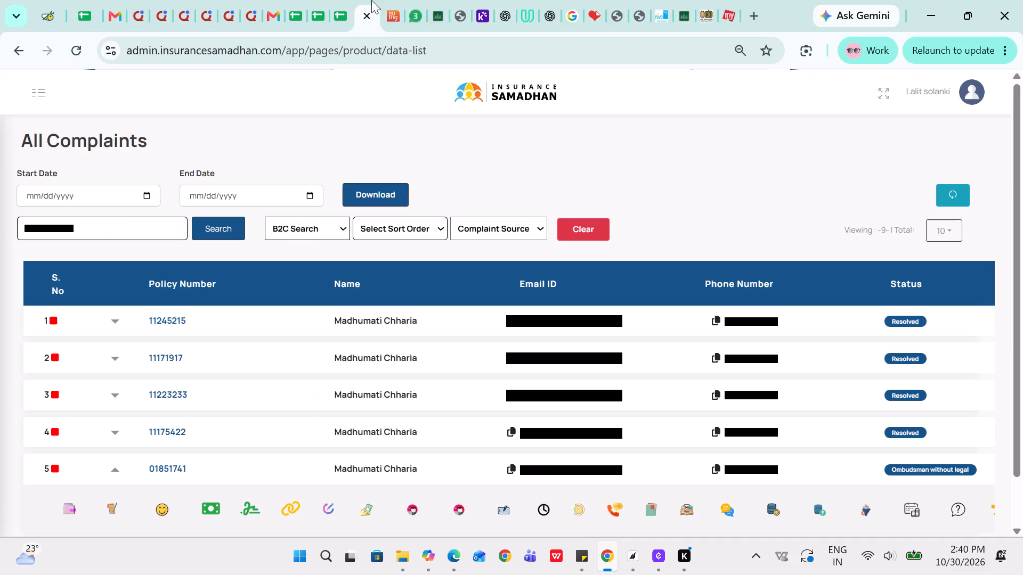
left_click_drag(113, 228, 0, 252)
key("ctrl+v")
left_click(228, 229)
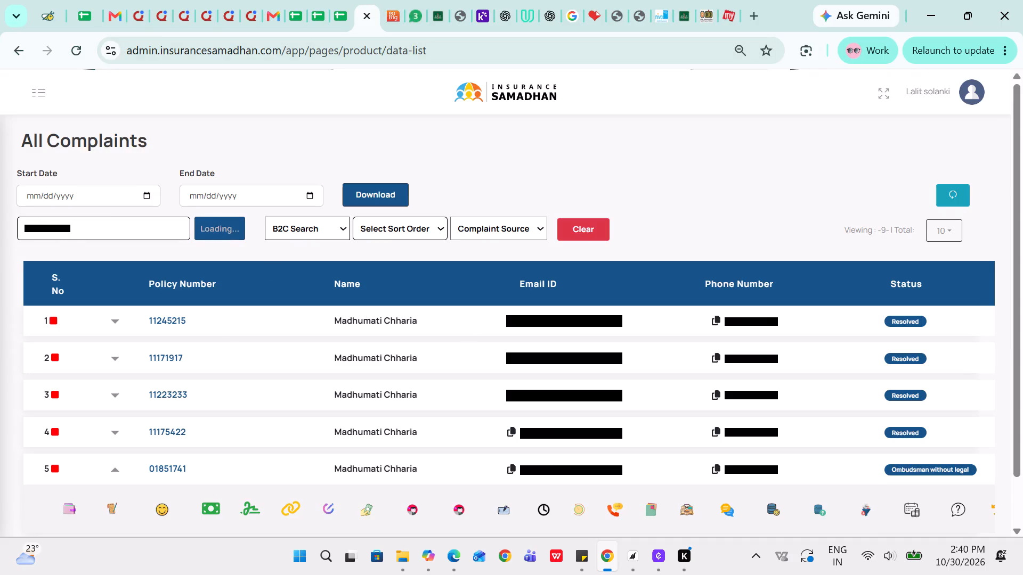
left_click(684, 318)
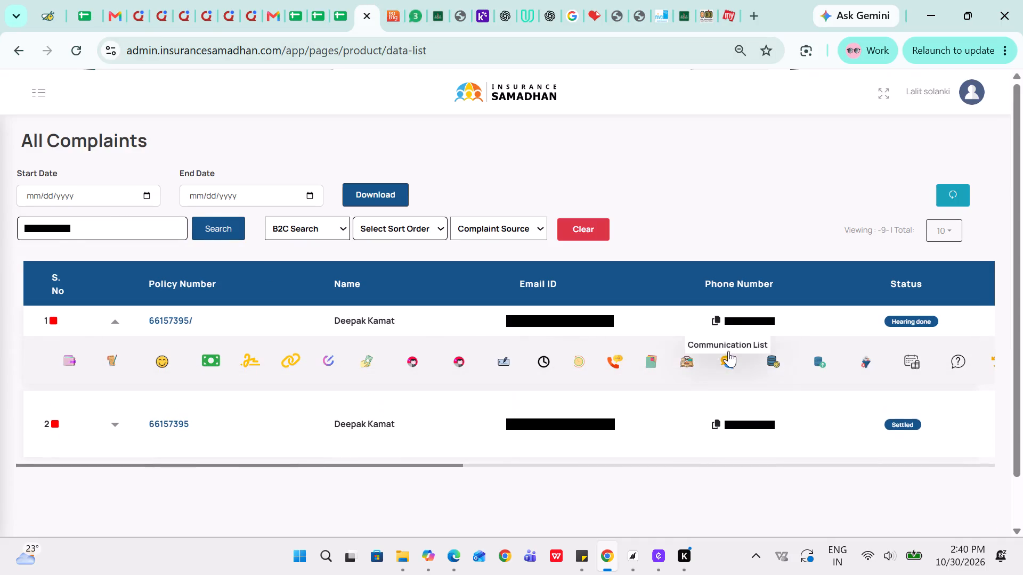
left_click(729, 360)
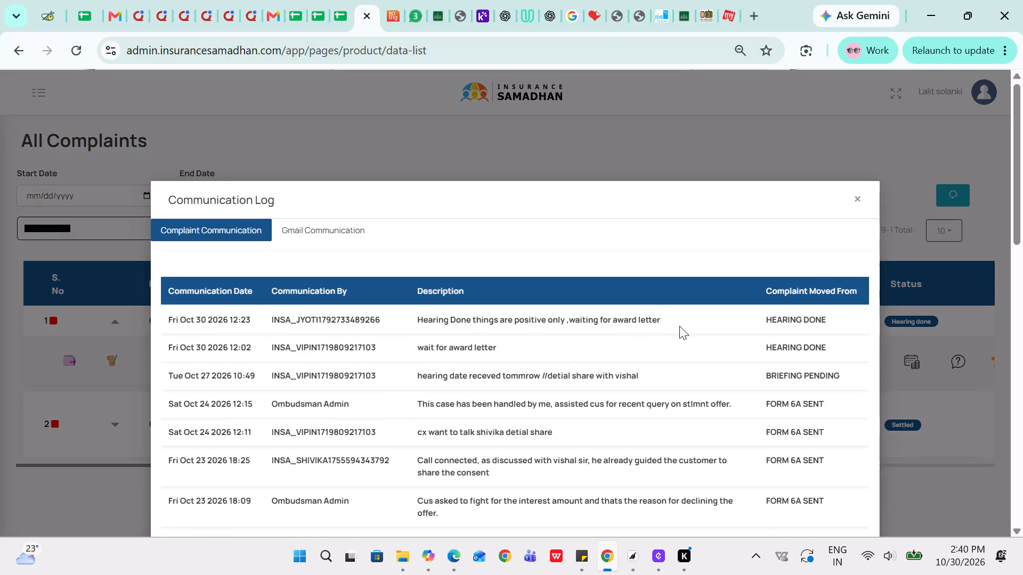
left_click_drag(681, 326, 461, 326)
left_click(397, 145)
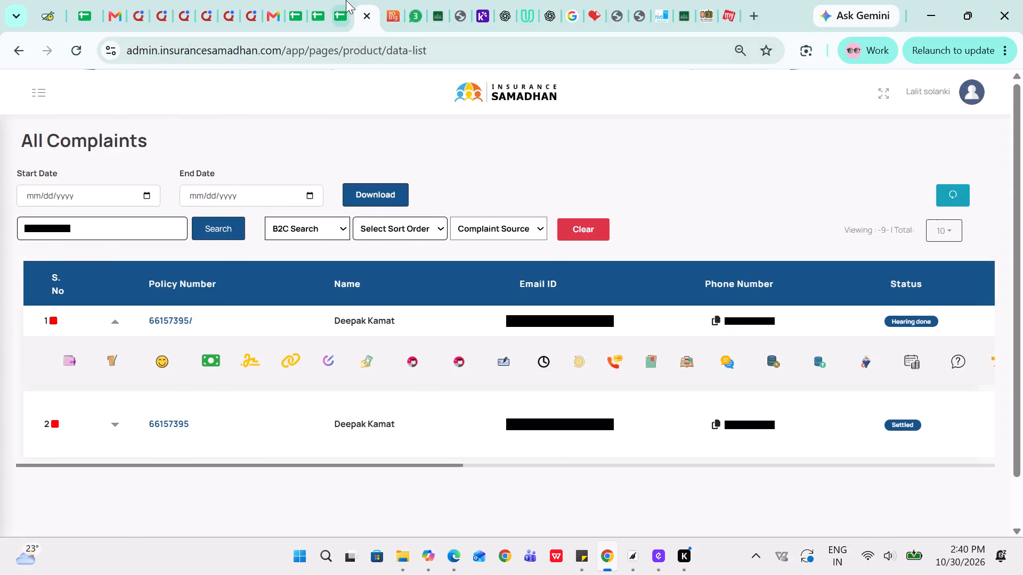
Enter Connected in column H for the 11:53:24 missed call in row 28 of the missed call sheet.
left_click(346, 0)
key("Right")
key("Right")
key("Right")
key("Right")
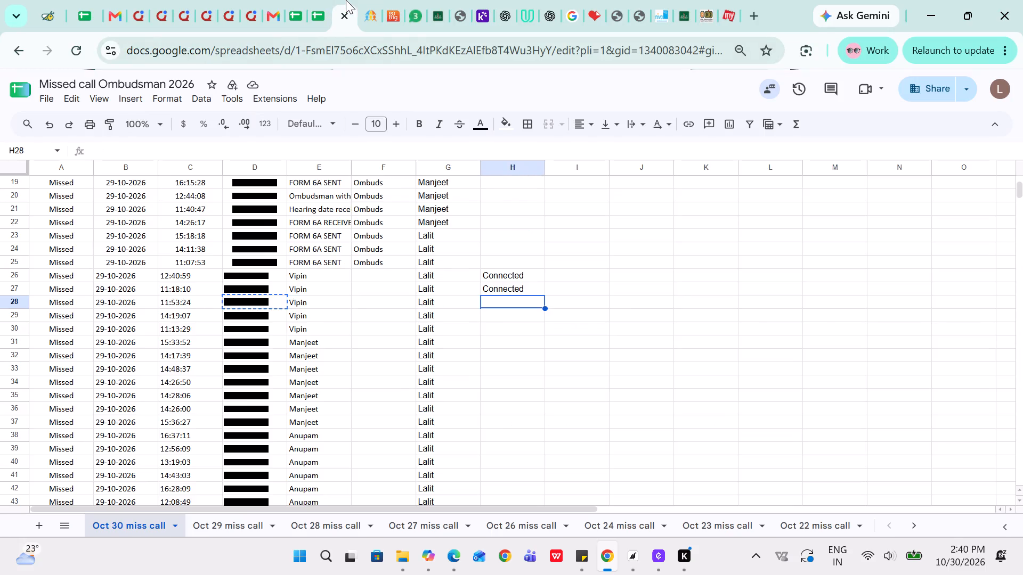
type("Connected")
key("Return")
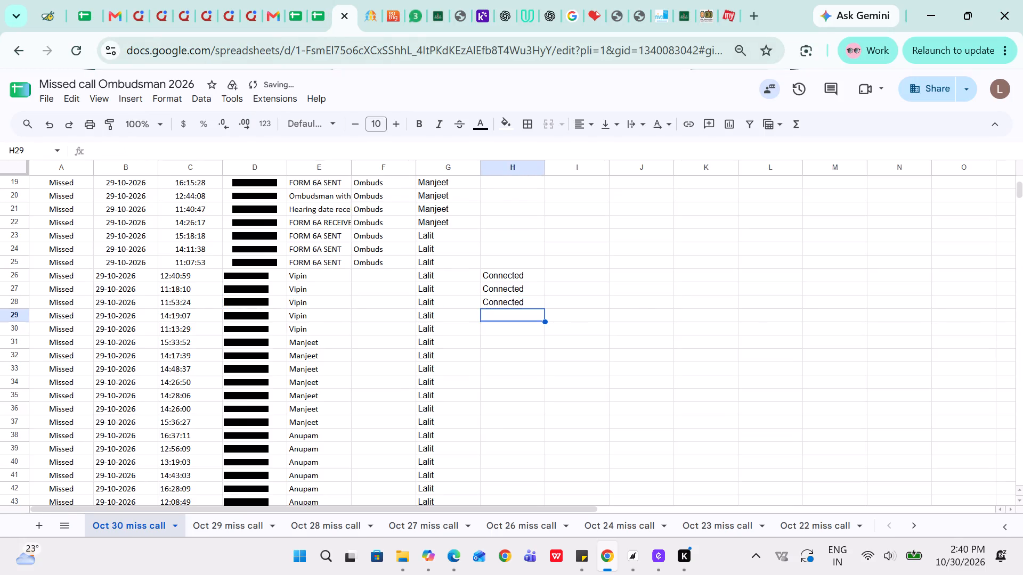
Look up the phone number of the 14:19:07 missed call in row 29 in All Complaints and review the matching complaint's communication log.
key("Left")
key("Left")
key("Left")
key("Left")
key("ctrl+c")
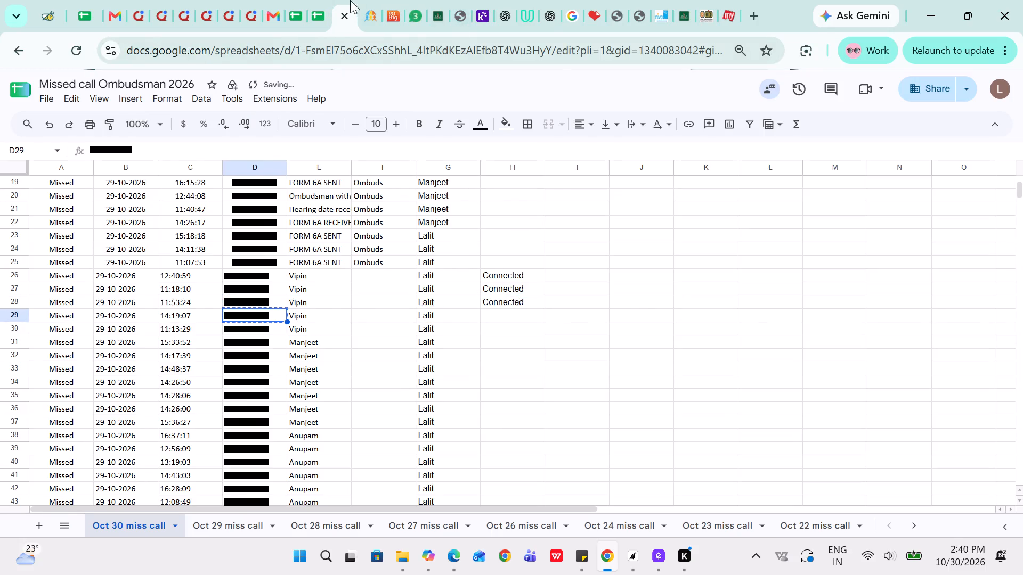
left_click(366, 0)
left_click_drag(84, 236, 0, 245)
key("ctrl+v")
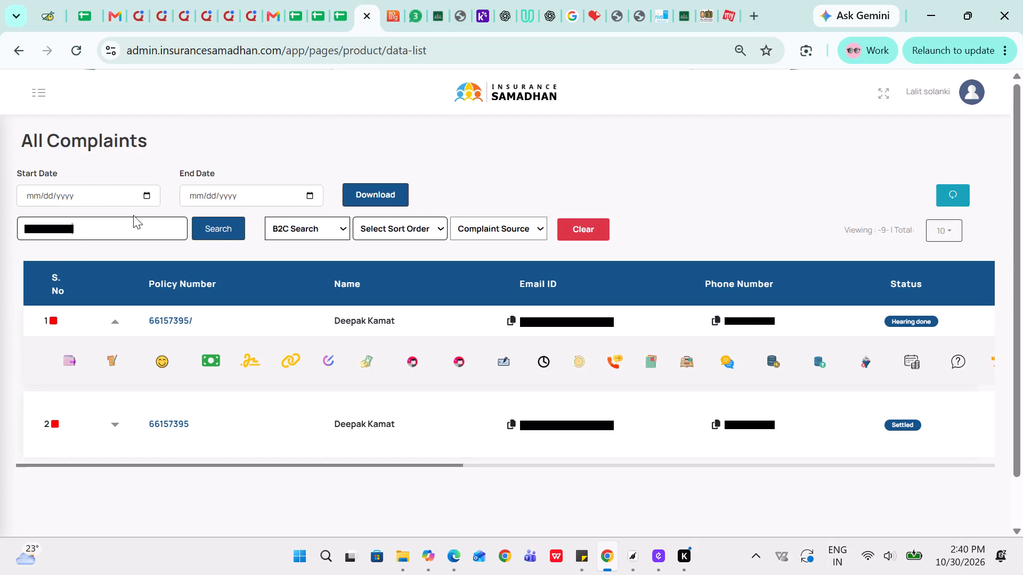
left_click(218, 224)
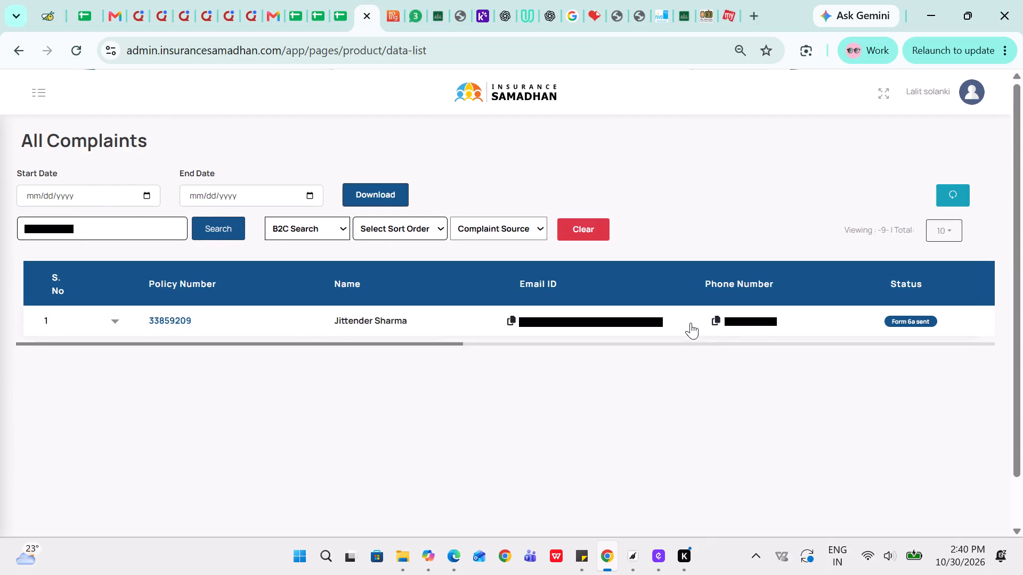
left_click(691, 323)
left_click(732, 364)
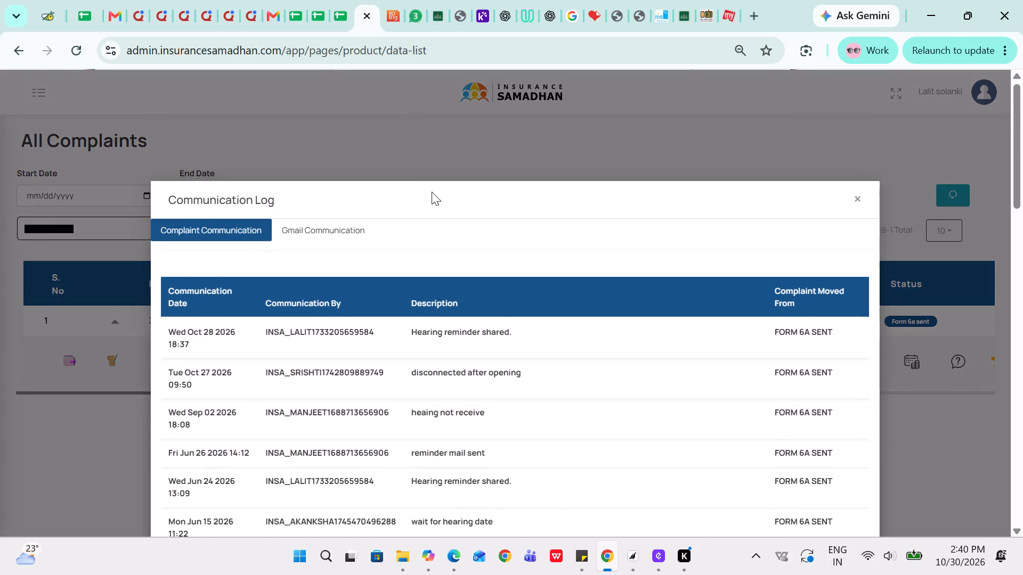
left_click(402, 135)
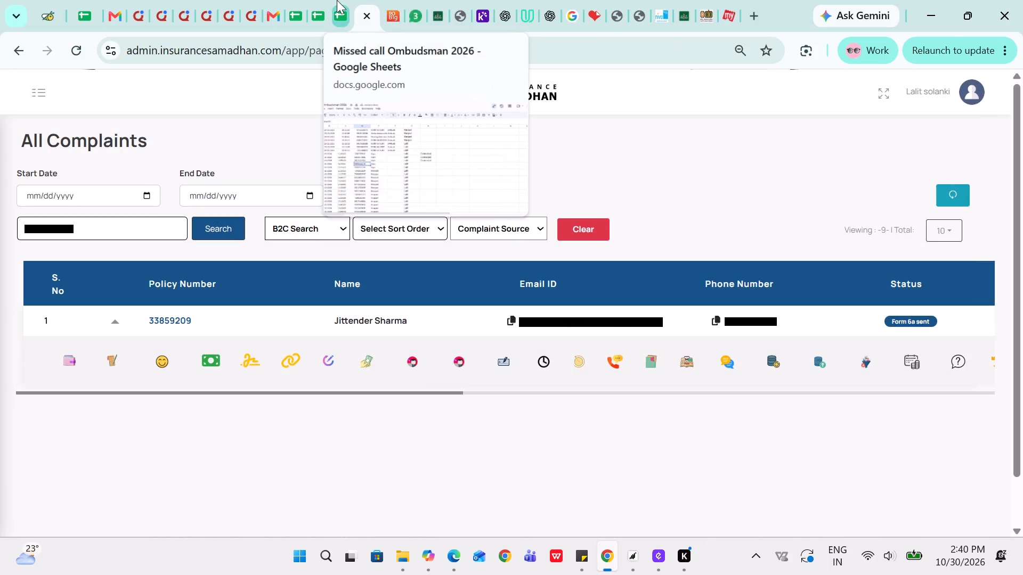
Look up the row 30 missed call's phone number in All Complaints, review its communication log, and return to the missed call sheet.
left_click(337, 0)
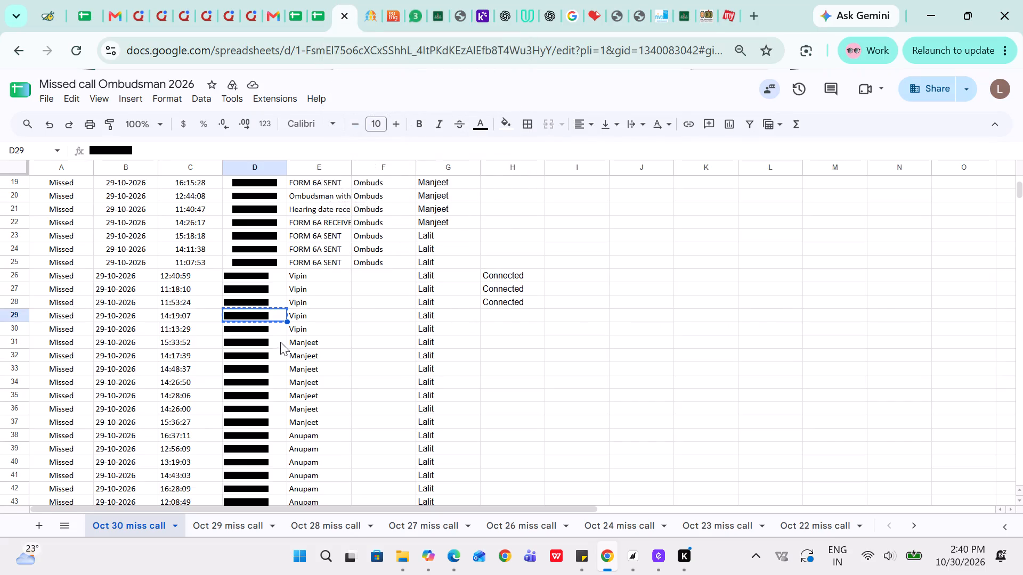
left_click(274, 328)
key("ctrl+c")
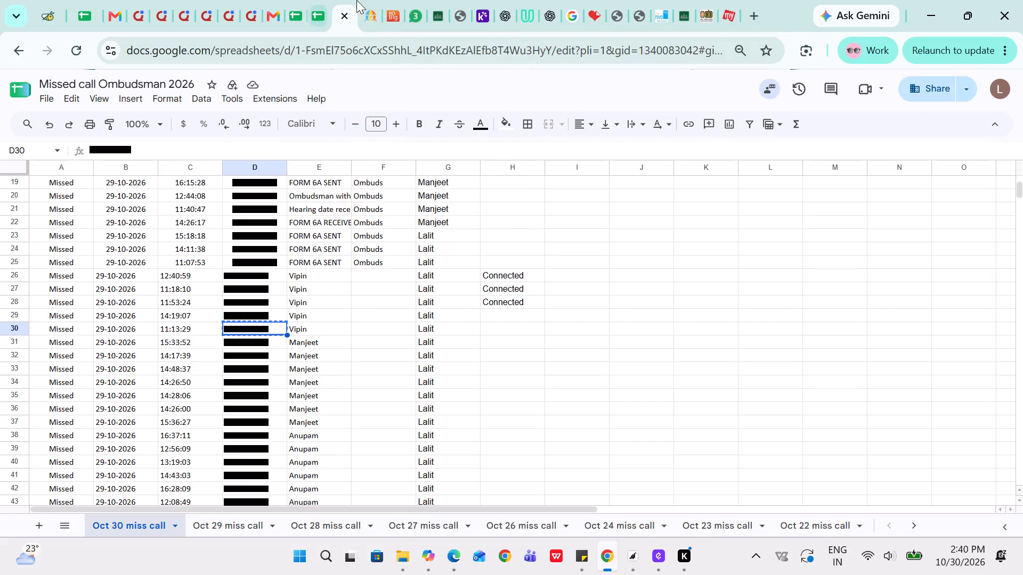
left_click(376, 0)
left_click_drag(118, 236, 0, 247)
key("ctrl+v")
left_click(214, 247)
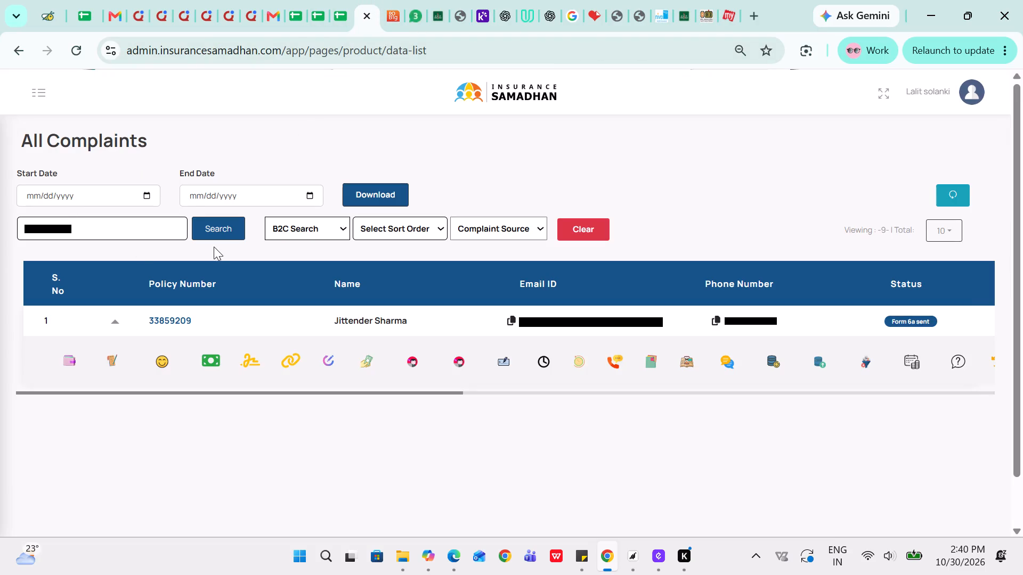
left_click(228, 232)
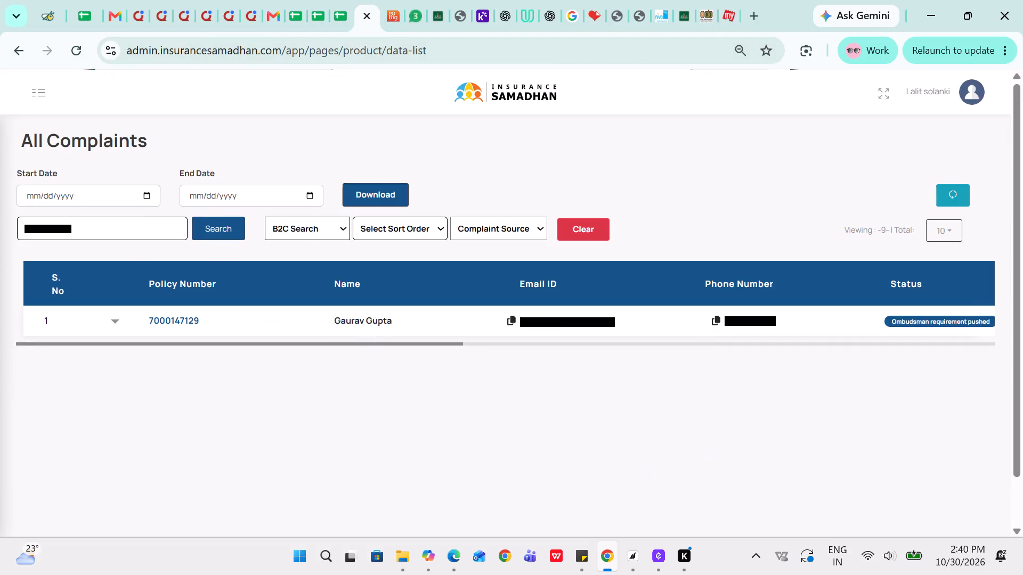
left_click(700, 319)
left_click(731, 371)
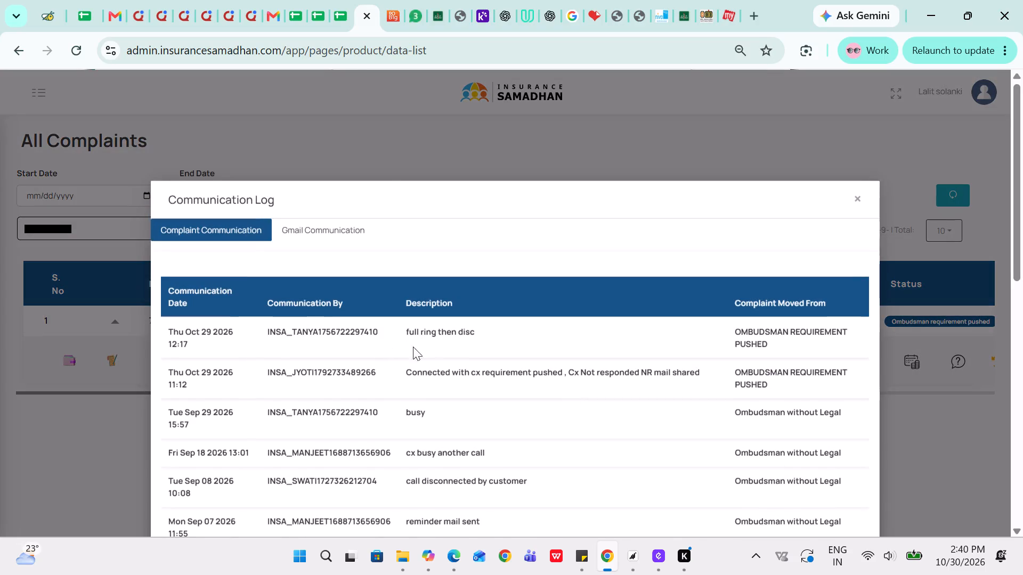
left_click(368, 131)
left_click(342, 0)
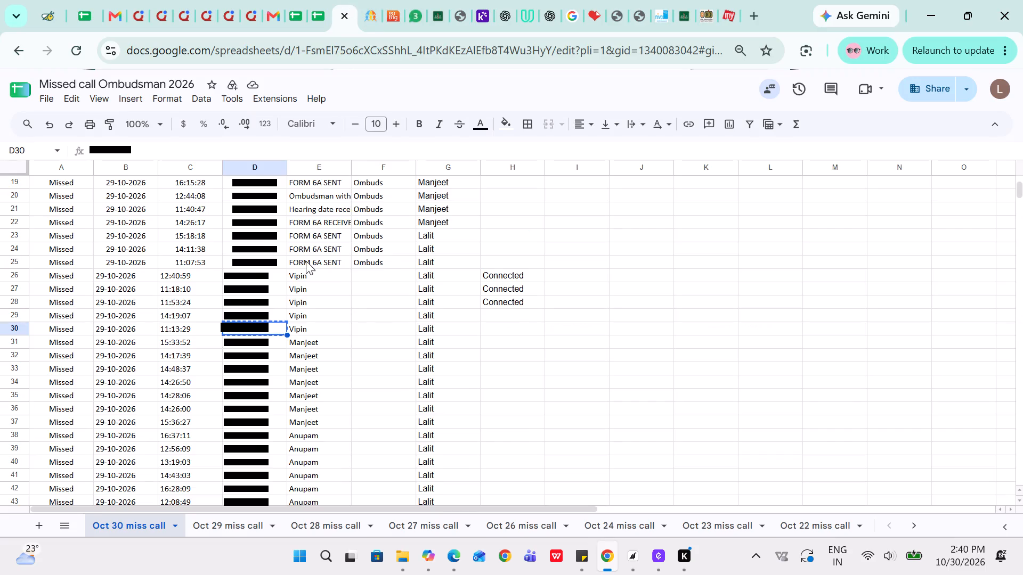
Search All Complaints for the phone number of the 15:33:52 missed call in row 31 and review the matching complaint's communication log.
left_click(274, 340)
key("ctrl+c")
left_click(384, 0)
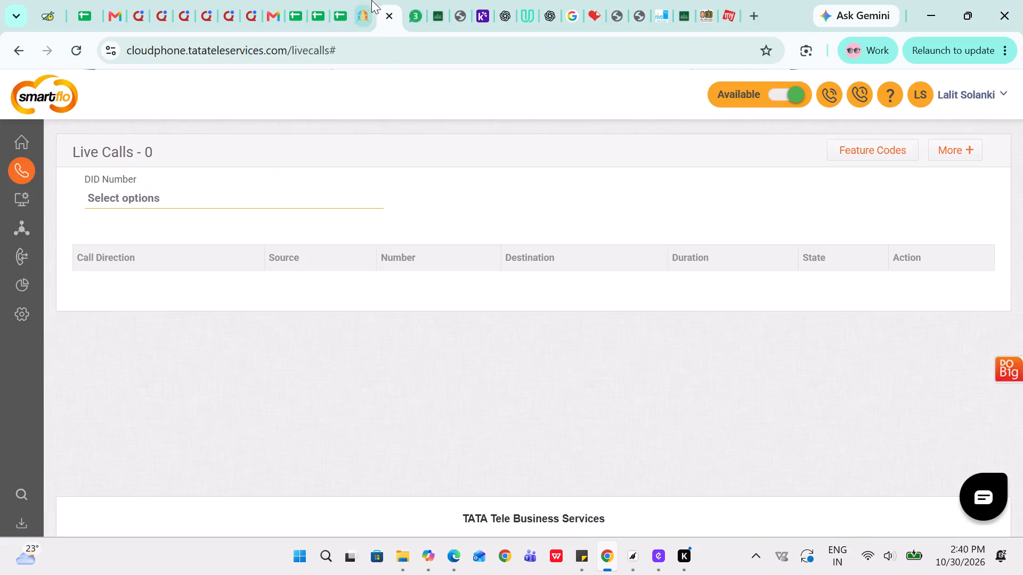
left_click(359, 0)
left_click_drag(104, 233, 0, 240)
key("ctrl+v")
left_click(196, 235)
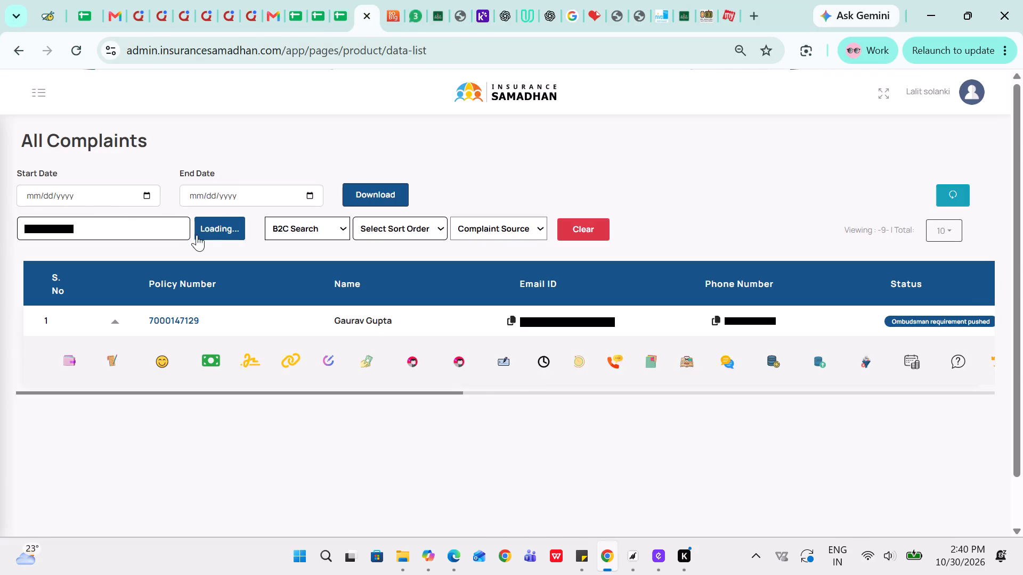
left_click(553, 427)
left_click(687, 322)
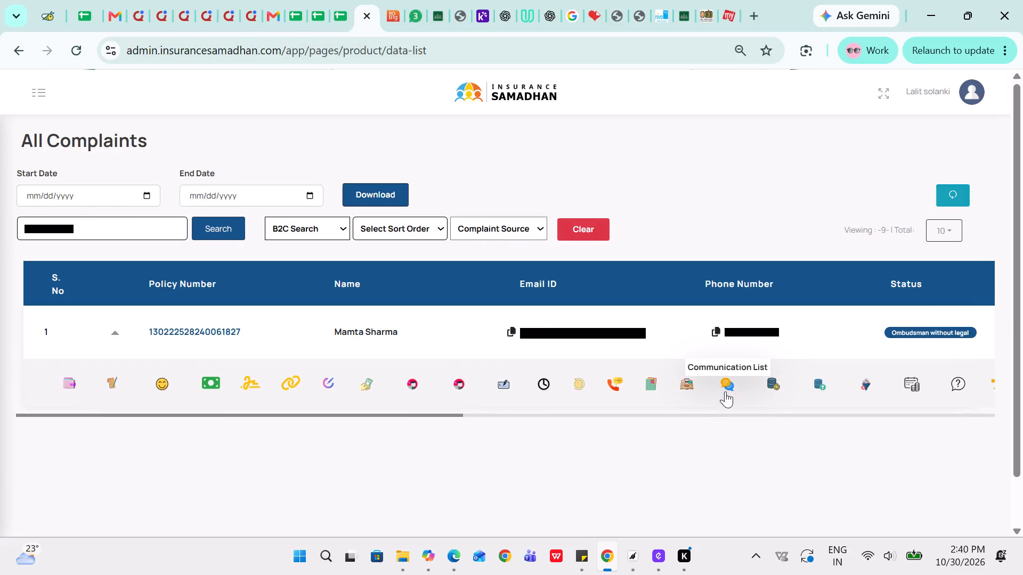
left_click(730, 381)
left_click_drag(526, 340, 392, 341)
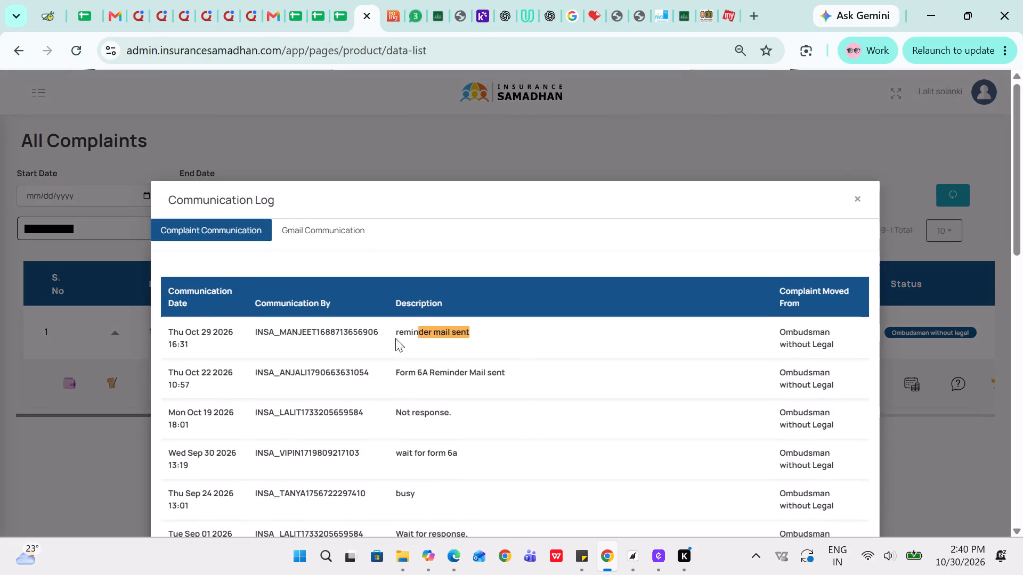
Enter Connected in column H for the 15:33:52 missed call in row 31 of the missed call sheet.
left_click(345, 0)
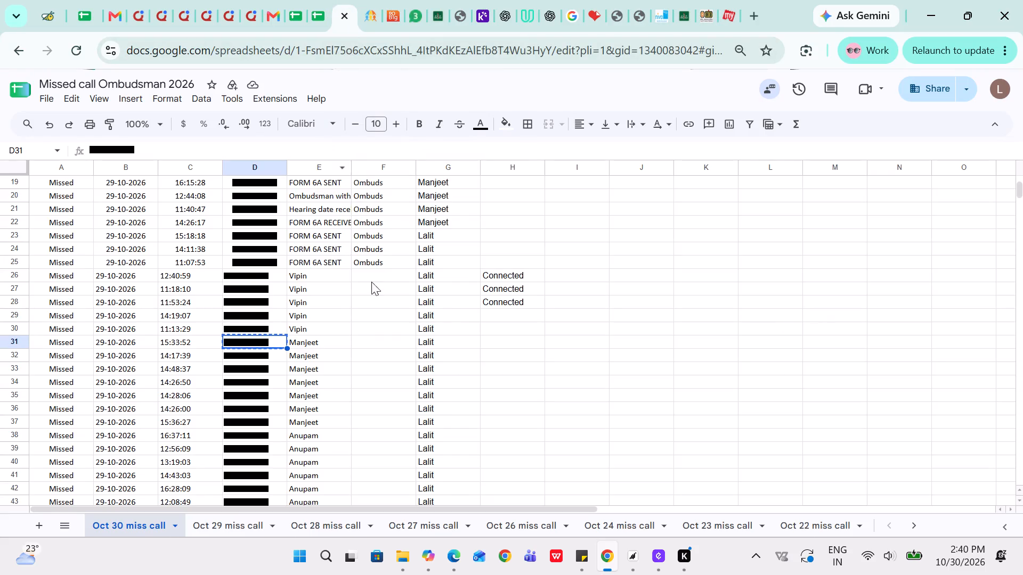
key("Right")
key("Right")
key("Right")
key("Right")
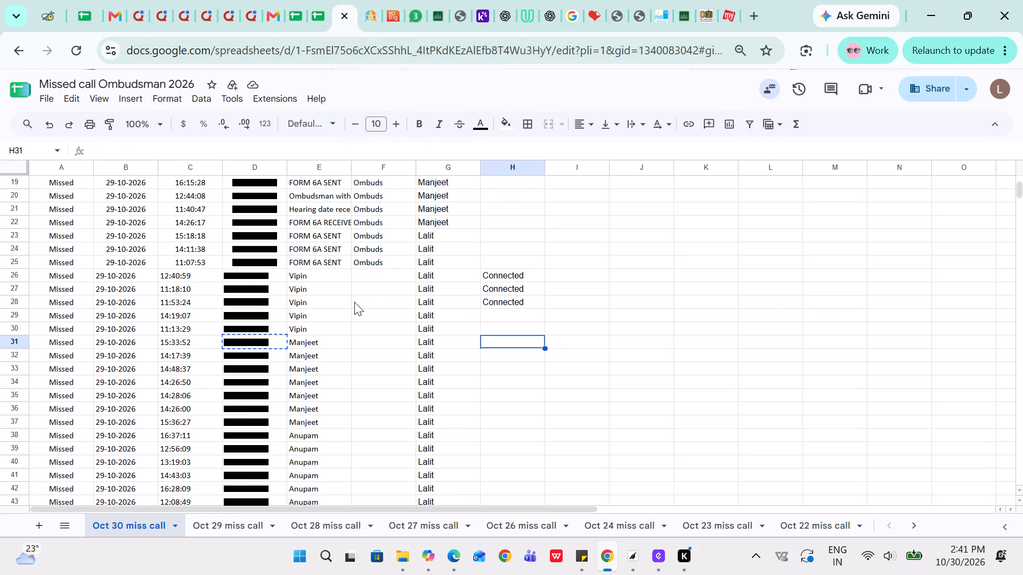
type("Connected")
key("Return")
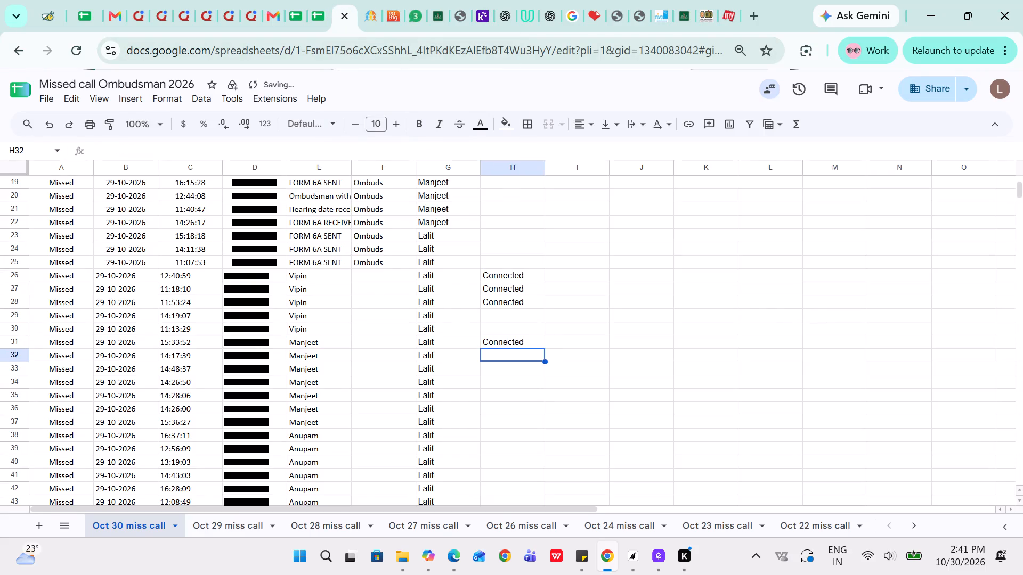
Search All Complaints for the row 32 missed call's phone number and review the Ombudsman requirement sent complaint's communication log.
key("Left")
key("Left")
key("Left")
key("Left")
key("ctrl+c")
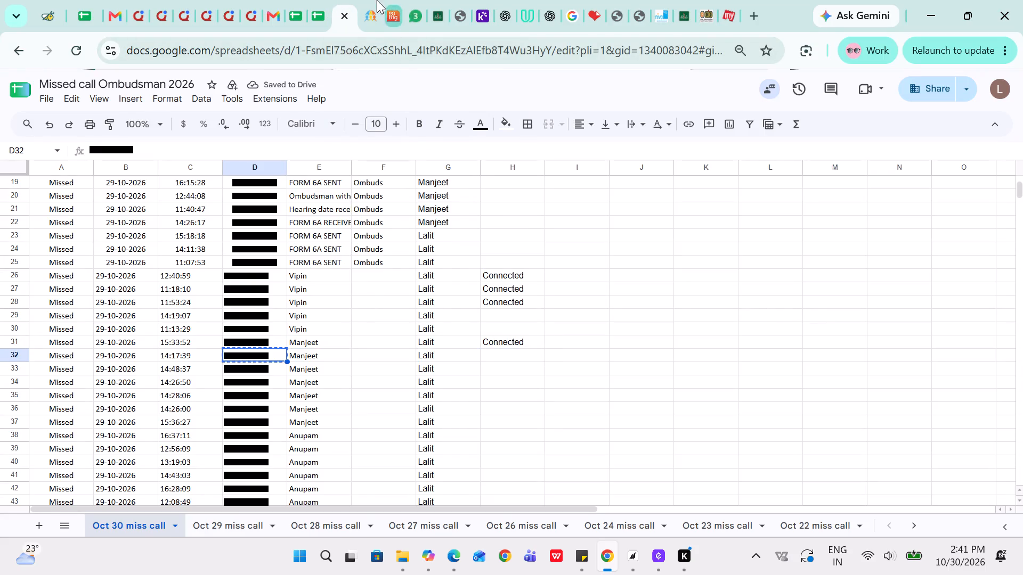
left_click(373, 0)
left_click(77, 178)
left_click_drag(96, 230, 0, 246)
key("ctrl+v")
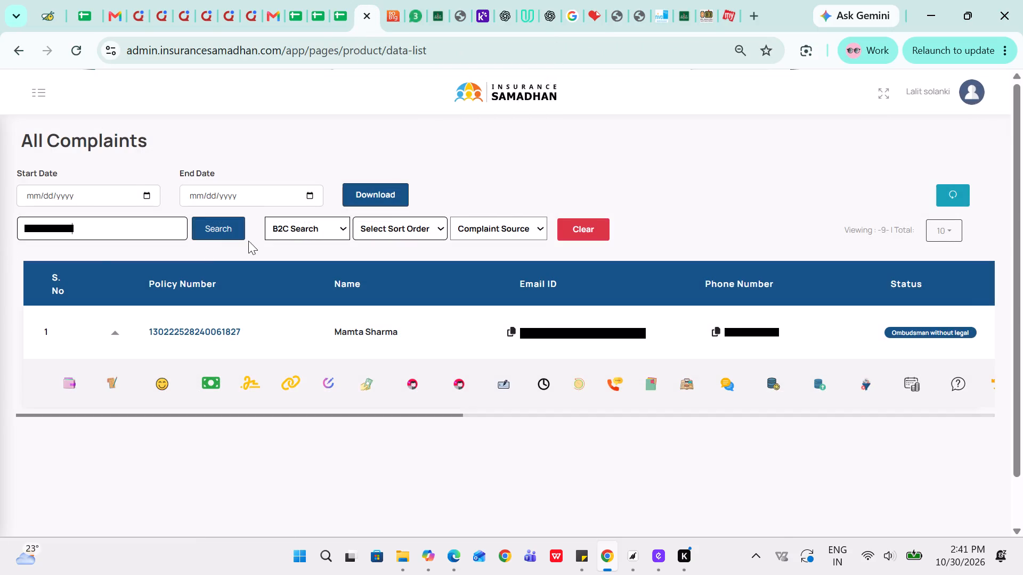
left_click(218, 231)
left_click(527, 439)
left_click(679, 331)
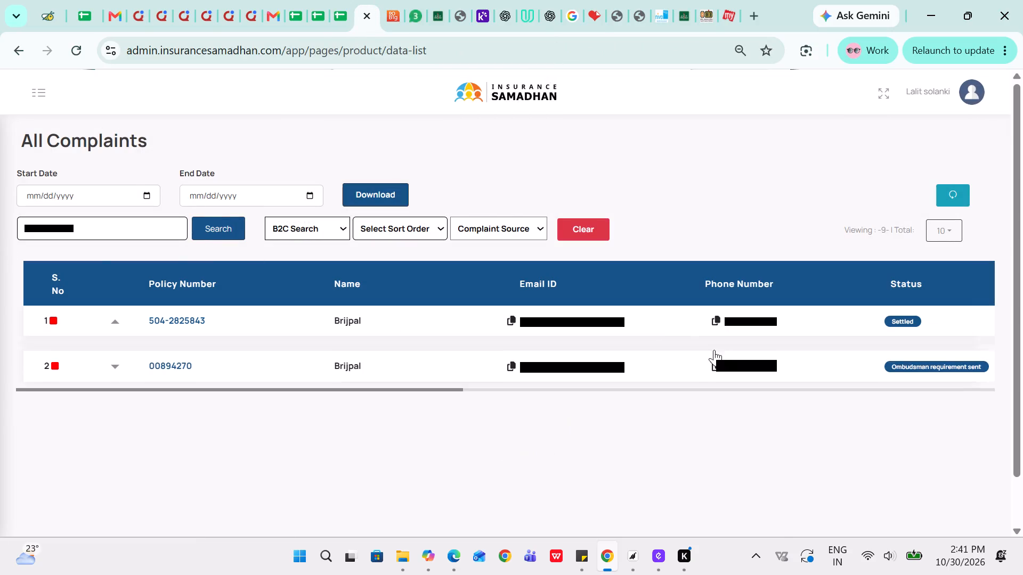
left_click(691, 308)
left_click(681, 362)
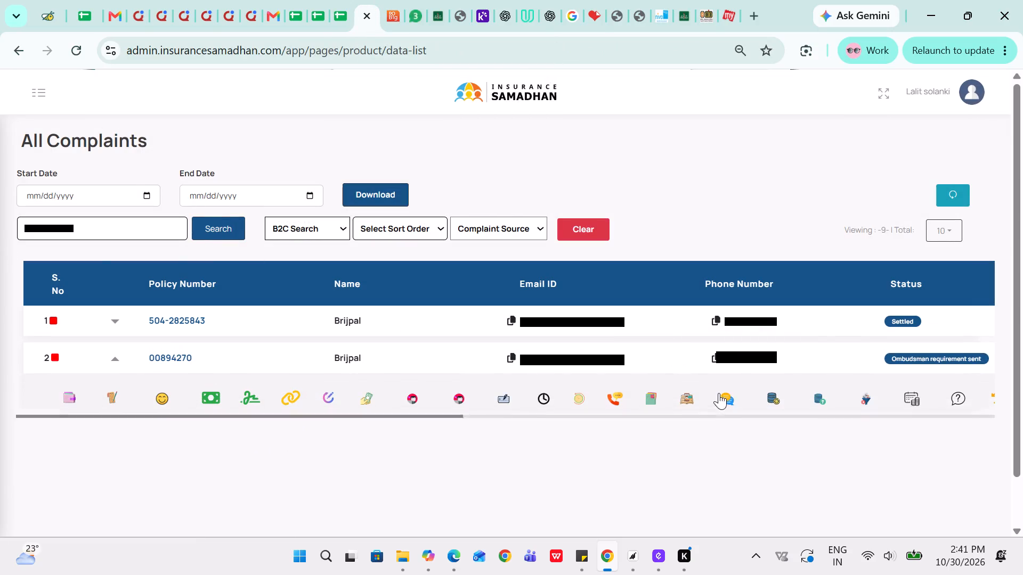
left_click(727, 404)
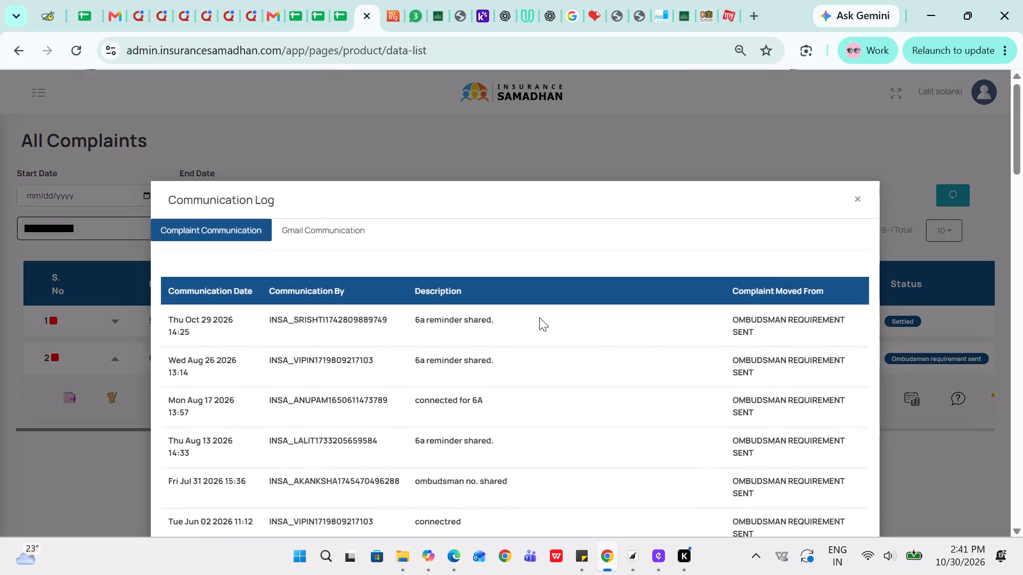
Enter Connected in column H for the 14:17:39 missed call in row 32 of the missed call sheet.
left_click(339, 0)
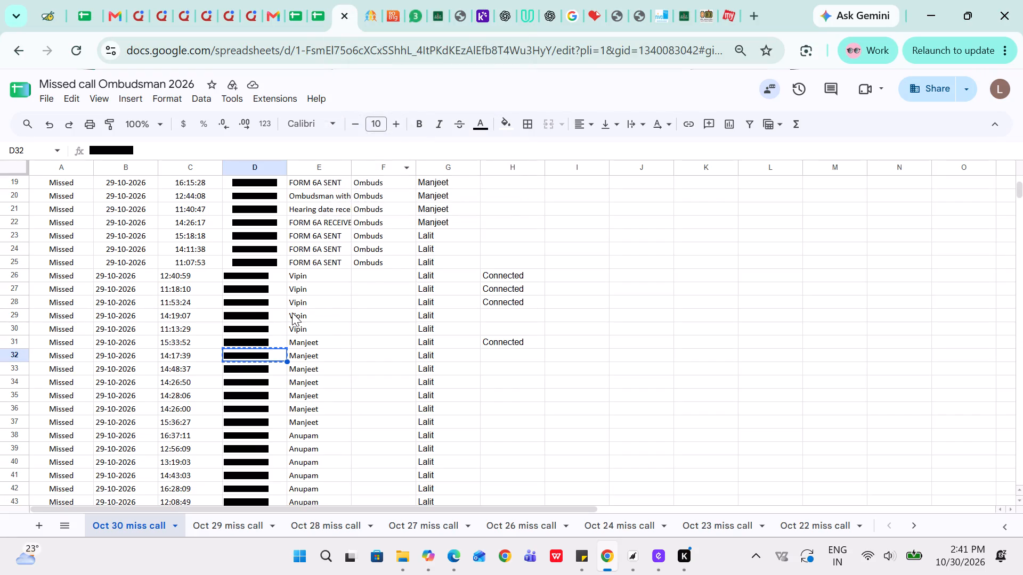
key("Right")
key("Right")
key("Right")
key("Right")
type("Connected")
key("Return")
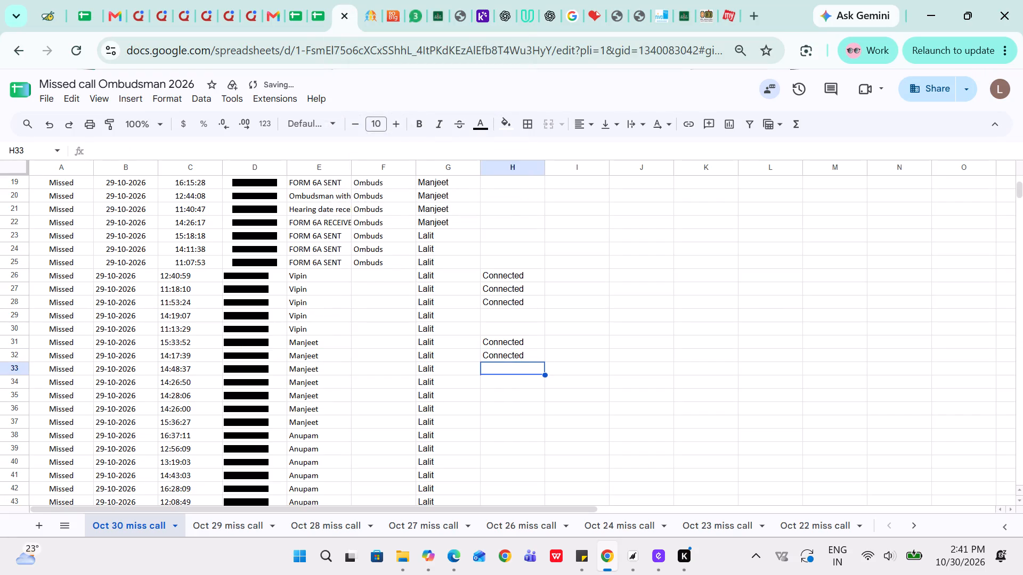
Look up the phone number of the 14:48:37 missed call in row 33 in All Complaints and review the matching complaint's communication log.
key("Left")
key("Left")
key("Left")
key("Left")
key("ctrl+c")
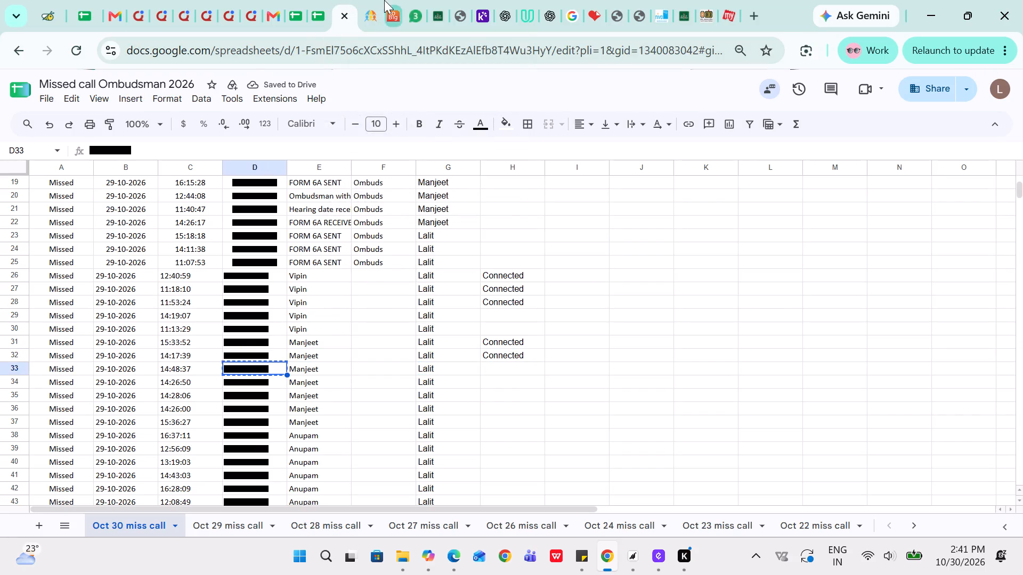
left_click(379, 0)
left_click(39, 205)
left_click_drag(105, 233, 0, 234)
key("ctrl+v")
left_click(208, 228)
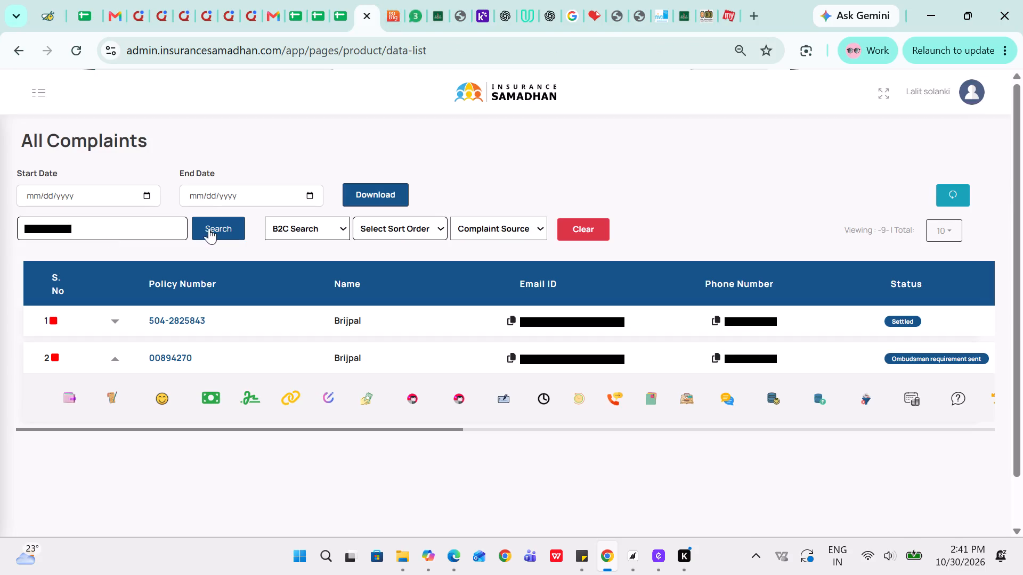
left_click(688, 326)
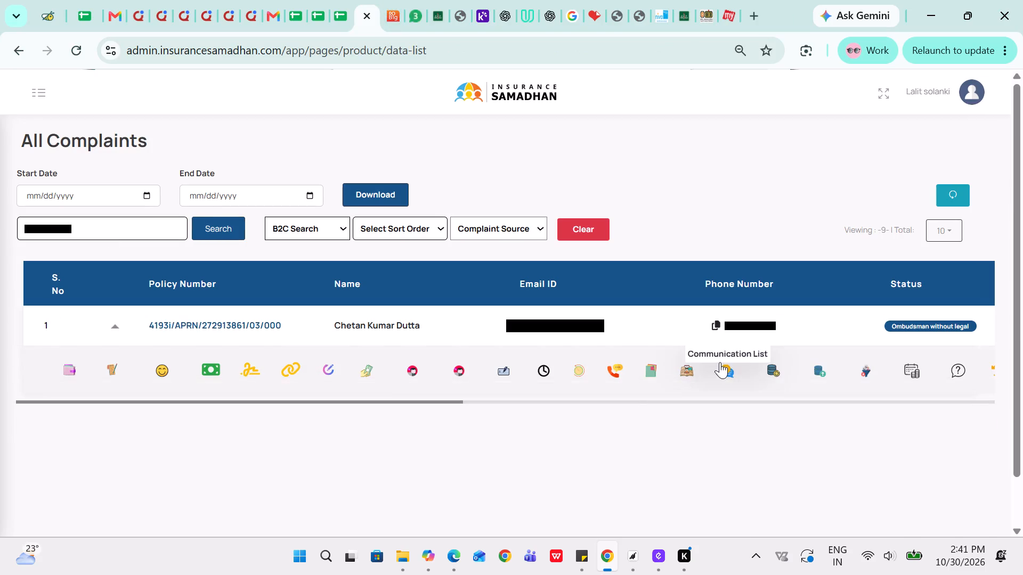
left_click(720, 362)
left_click(256, 146)
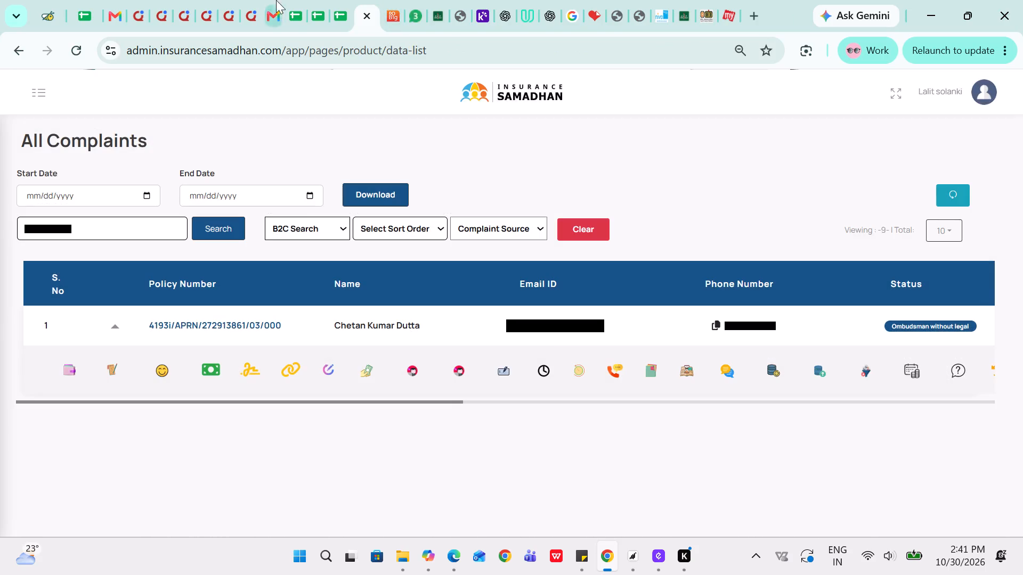
Search All Complaints for the row 34 missed call's phone number and review the Form 6a received complaint's communication log.
left_click(340, 0)
left_click(264, 383)
key("ctrl+c")
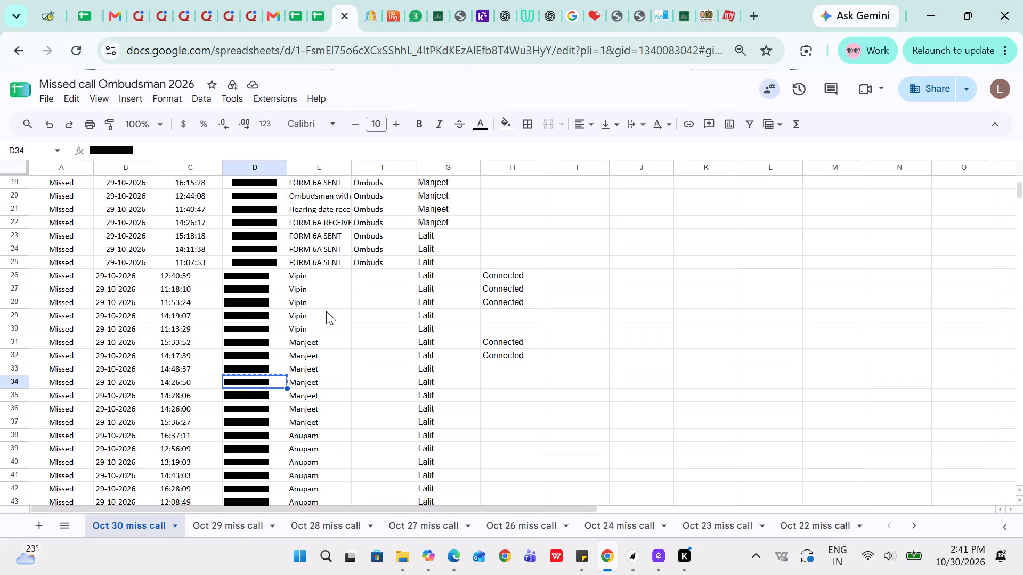
left_click(368, 0)
left_click_drag(94, 228, 0, 258)
key("ctrl+v")
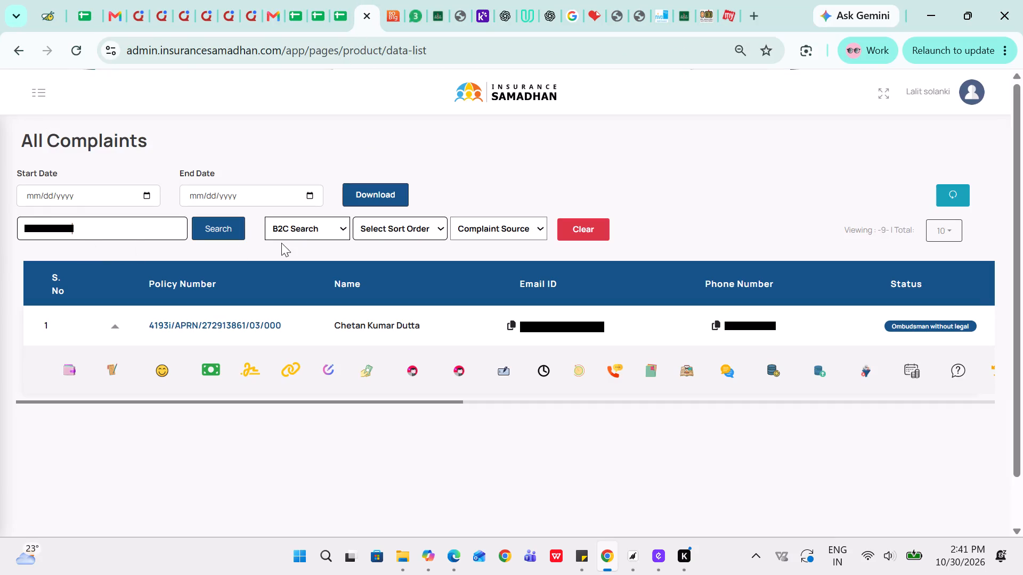
left_click(237, 226)
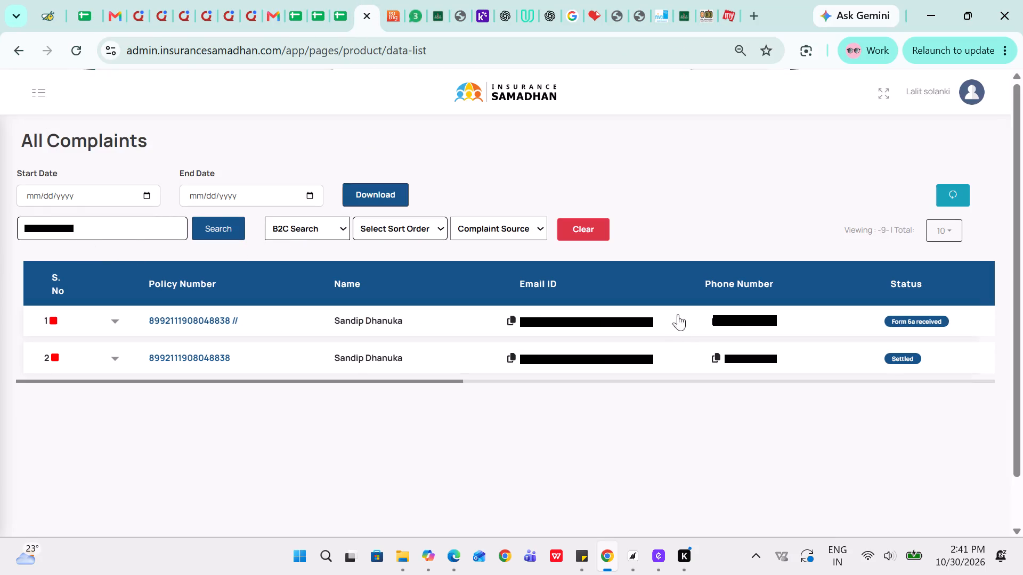
left_click(686, 328)
left_click(731, 364)
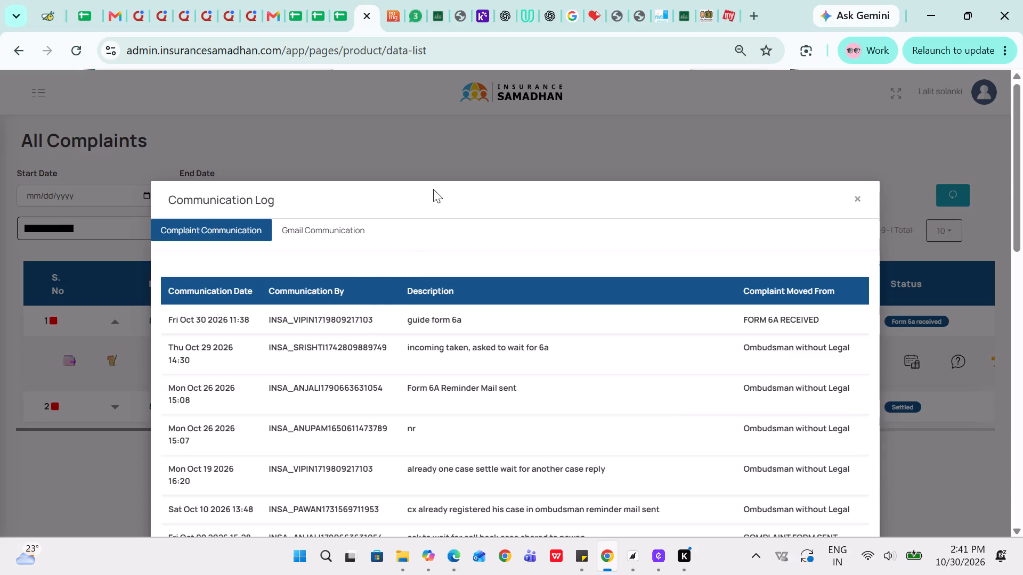
left_click(456, 149)
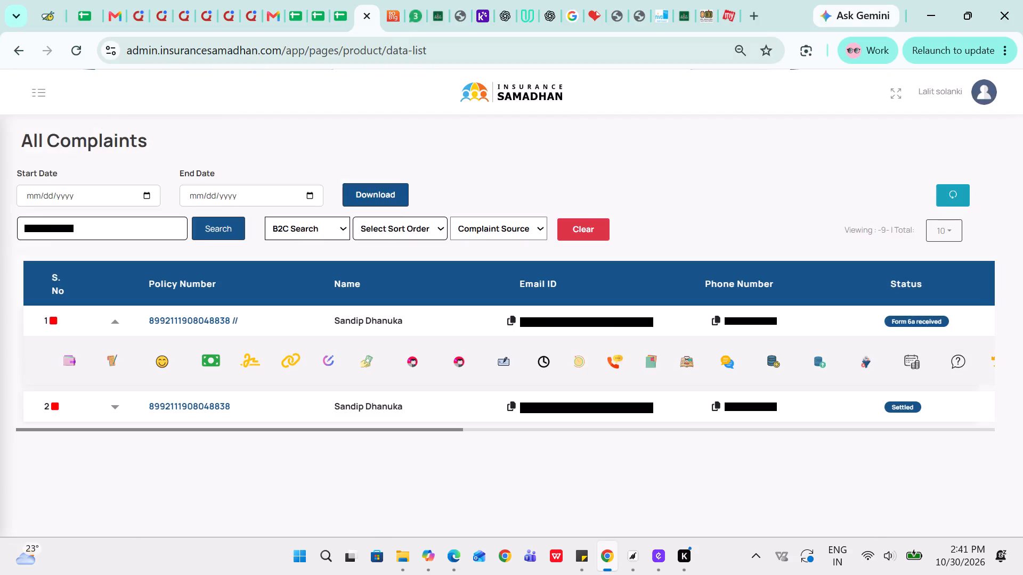
Enter Connected in column H for the 14:26:50 missed call in row 34 of the missed call sheet.
left_click(344, 0)
key("Right")
key("Right")
key("Right")
key("Right")
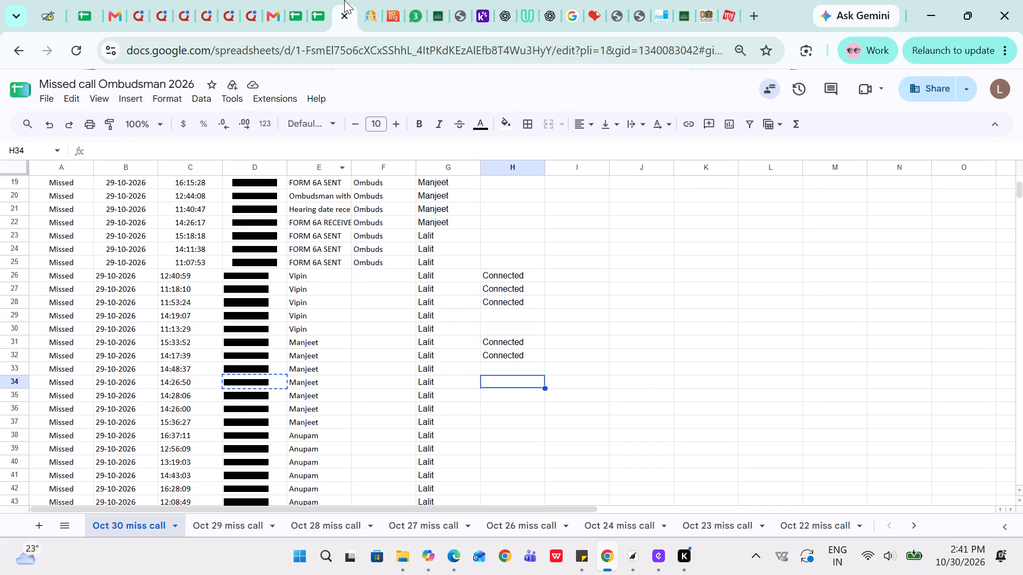
type("Connected")
key("Return")
Look up the phone number of the 14:28:06 missed call in row 35 in All Complaints and review the matching complaint's communication log.
key("Left")
key("Left")
key("Left")
key("Left")
key("ctrl+c")
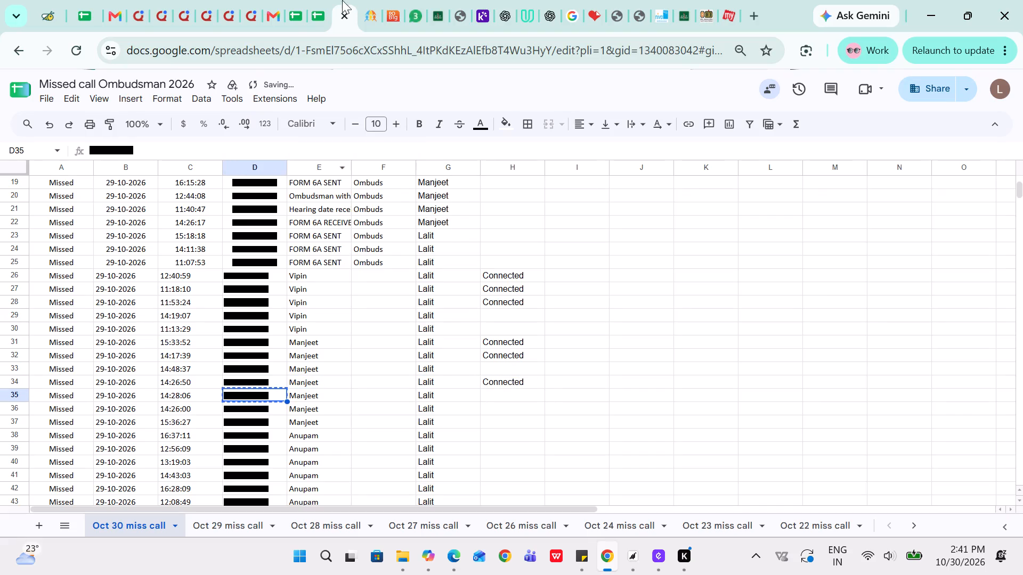
left_click(360, 0)
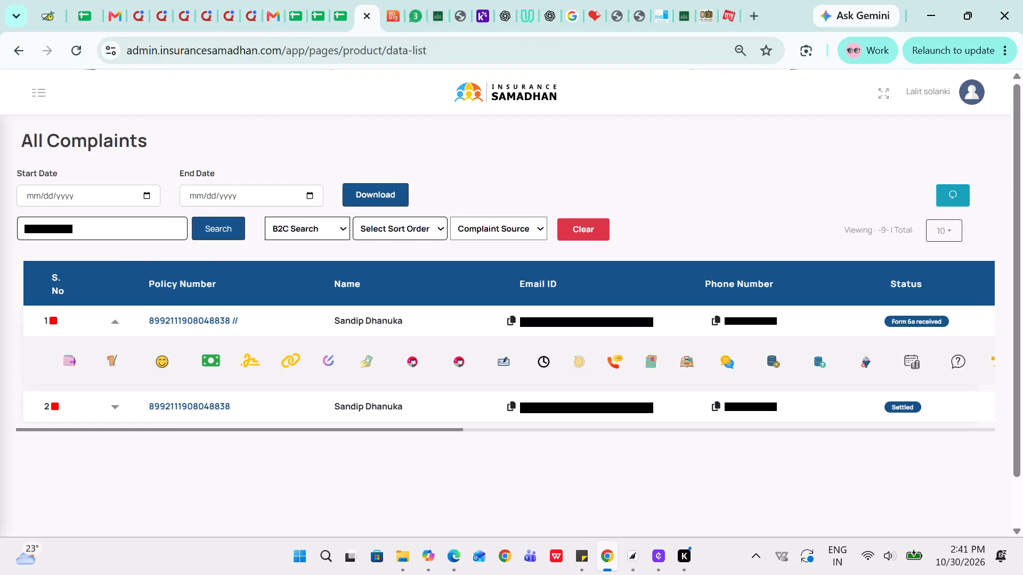
left_click_drag(100, 222, 0, 247)
key("ctrl+v")
left_click(193, 233)
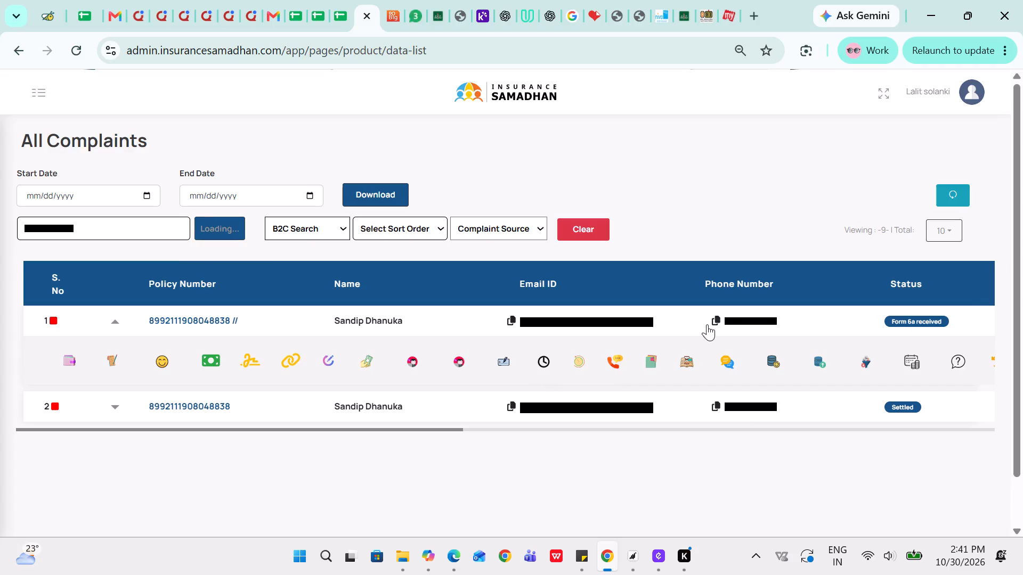
left_click(696, 321)
left_click(733, 361)
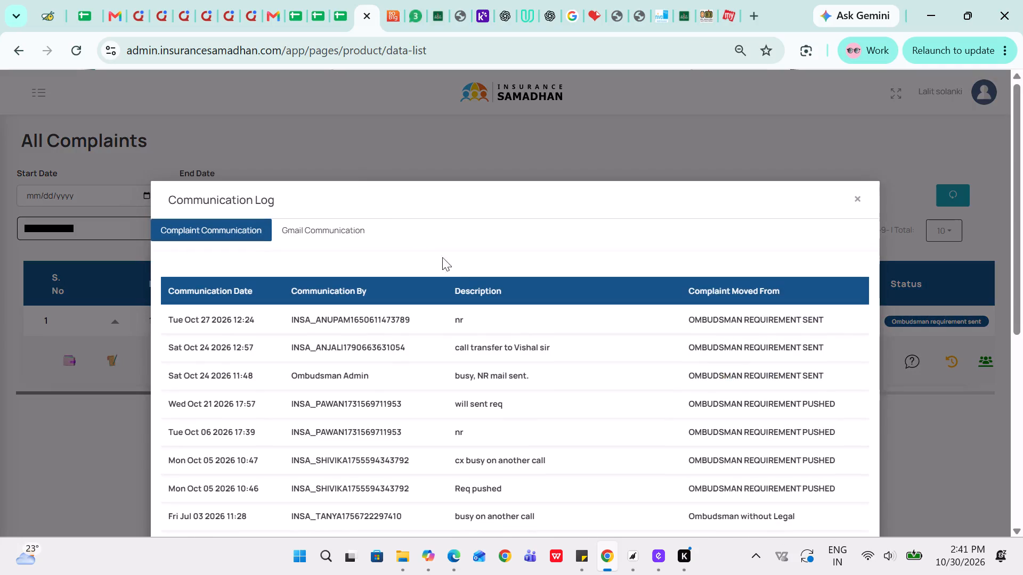
left_click(354, 159)
Look up the phone number of the 14:26:00 missed call in row 36 in All Complaints and review the matching complaint's communication log.
left_click(343, 0)
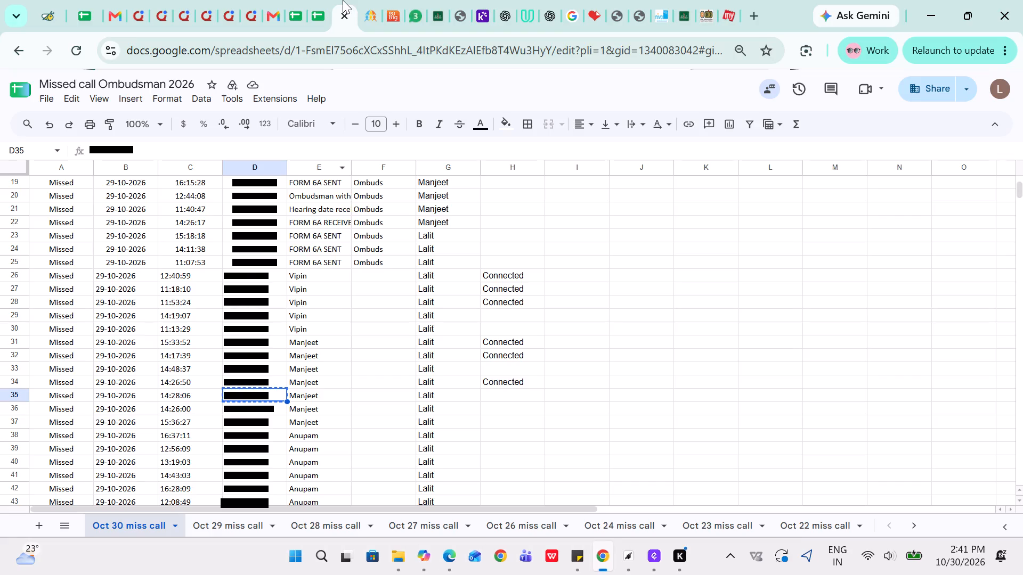
left_click(267, 407)
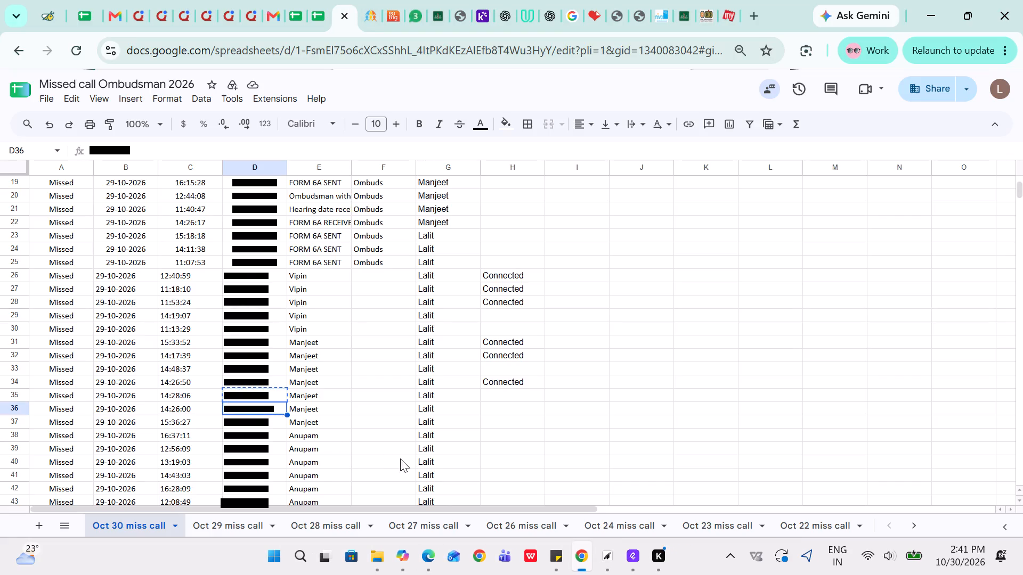
key("ctrl+c")
left_click(367, 0)
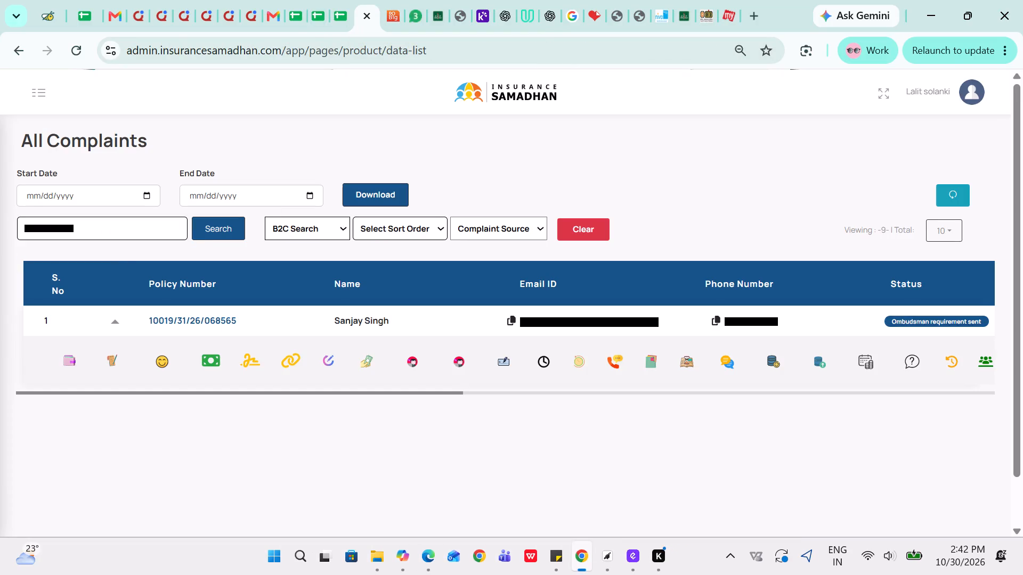
left_click_drag(121, 226, 0, 231)
key("ctrl+v")
left_click(220, 227)
left_click(598, 448)
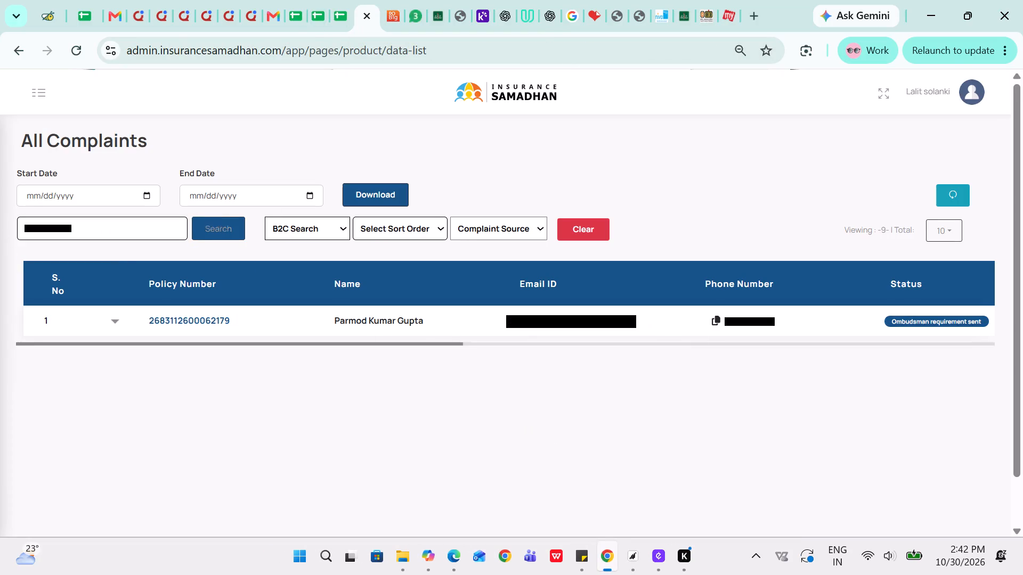
left_click(696, 320)
left_click(734, 366)
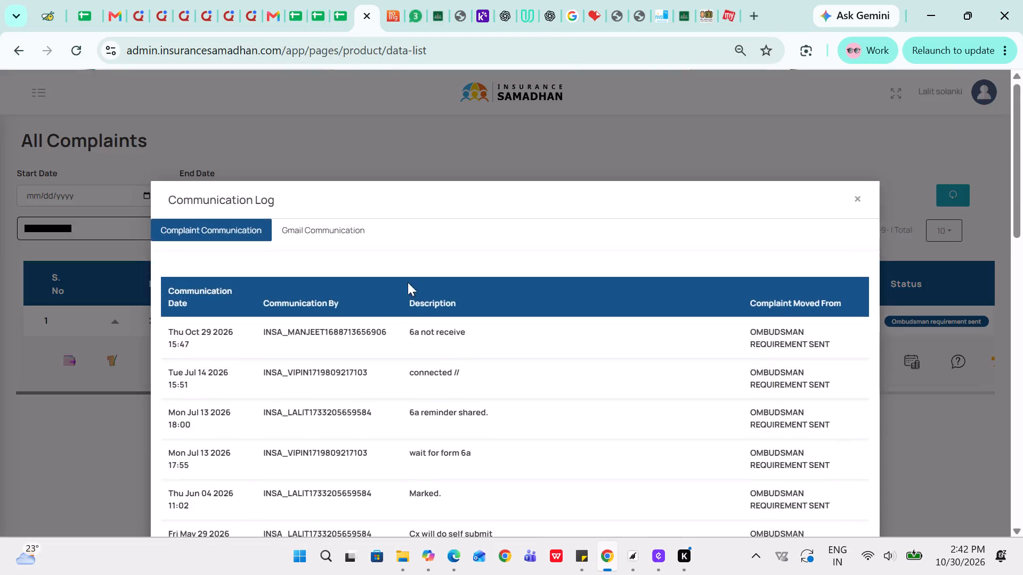
Enter Connected in column H for the 14:26:00 missed call in row 36 of the missed call sheet.
left_click(339, 0)
key("Right")
key("Right")
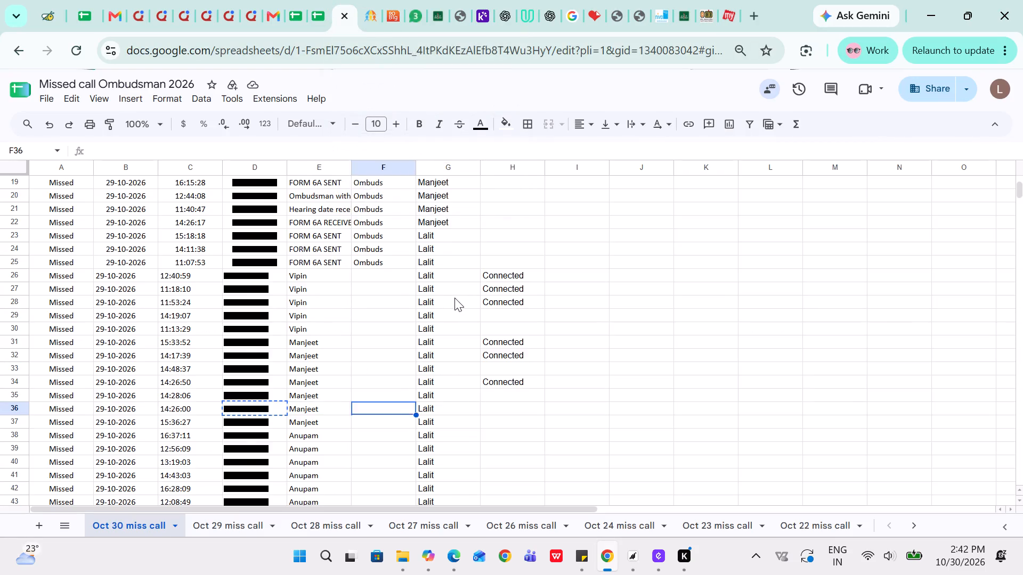
key("Right")
key("Right")
type("Connected")
key("Return")
Look up the phone number of the 15:36:27 missed call in row 37 in All Complaints and review the matching complaint's communication log.
key("Left")
key("Left")
key("Left")
key("Left")
key("Left")
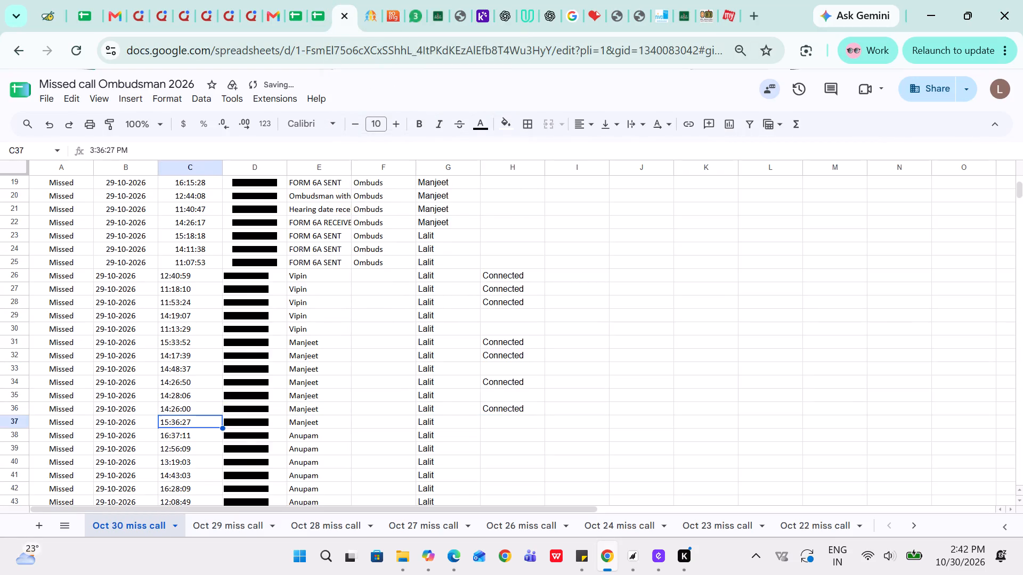
key("Right")
key("ctrl+c")
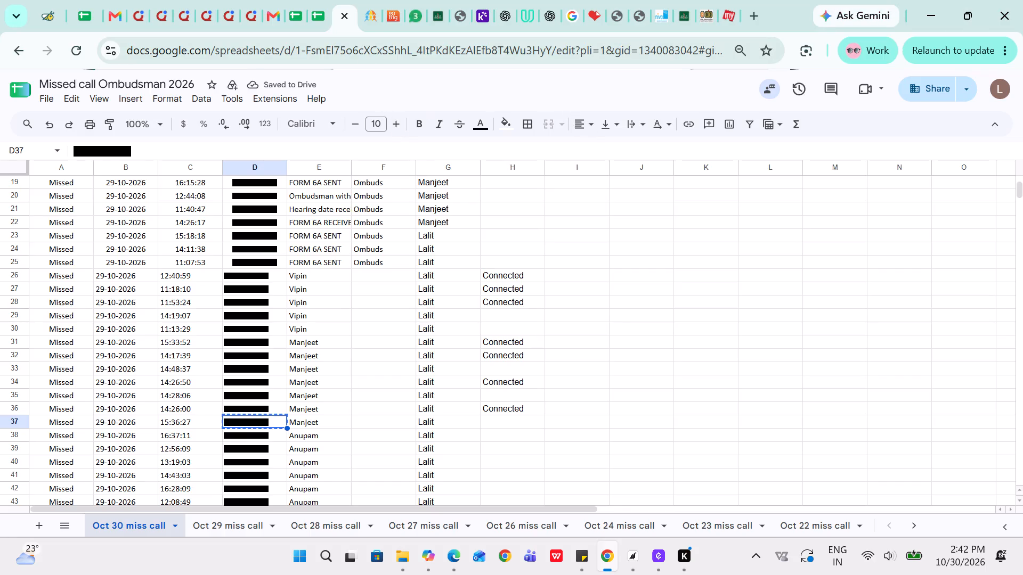
left_click(361, 0)
left_click(84, 204)
left_click_drag(104, 233, 0, 240)
key("ctrl+v")
left_click(195, 236)
left_click(699, 321)
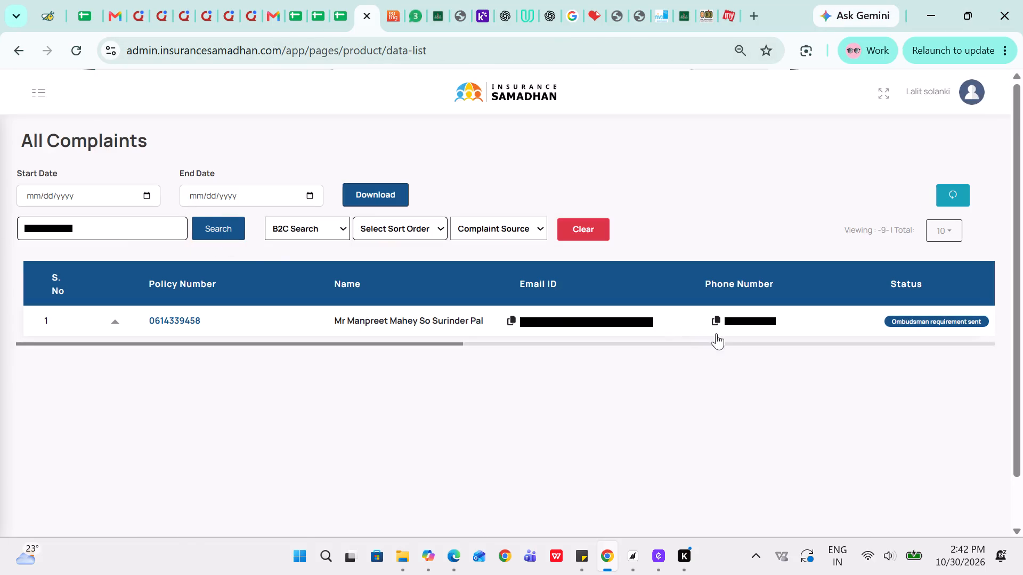
left_click(726, 359)
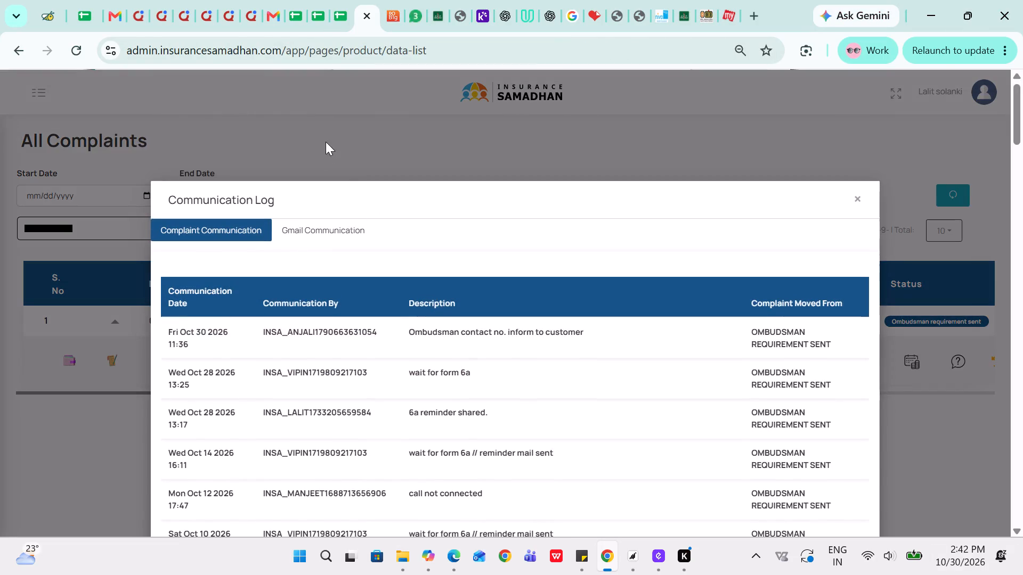
Enter Connected in column H for the 15:36:27 missed call in row 37 of the missed call sheet.
left_click(336, 0)
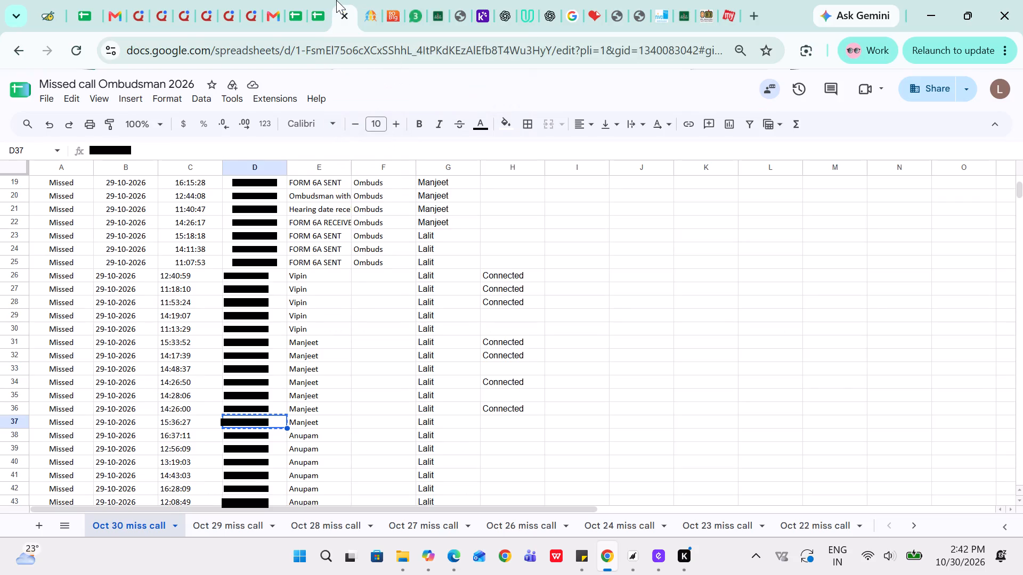
key("Right")
key("Right")
key("Right")
key("Right")
type("Connected")
key("Return")
Look up the phone number of the 16:37:11 missed call in row 38 in All Complaints and review the matching complaint's communication log.
key("Left")
key("Left")
key("Left")
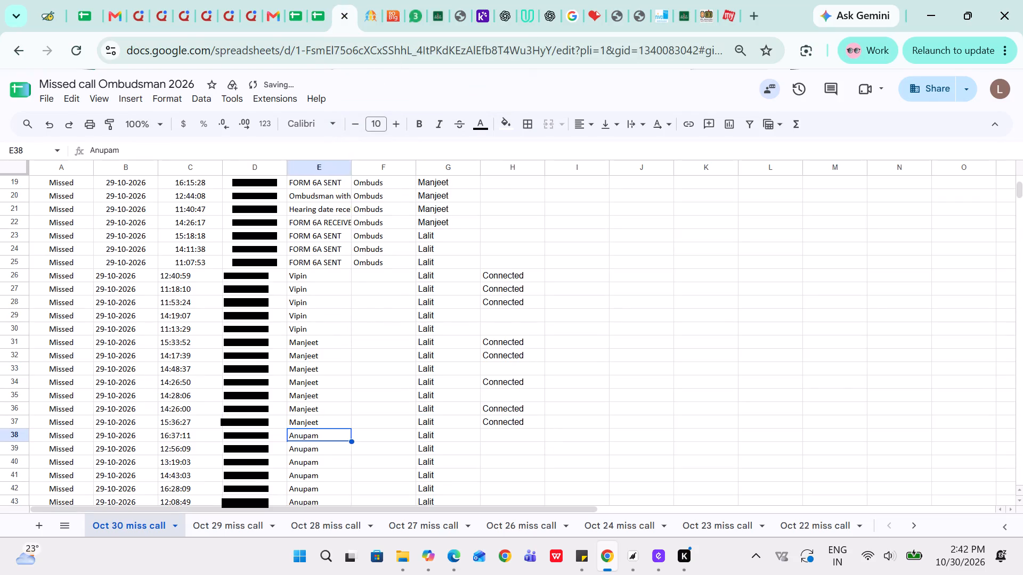
key("Left")
key("ctrl+c")
left_click(371, 0)
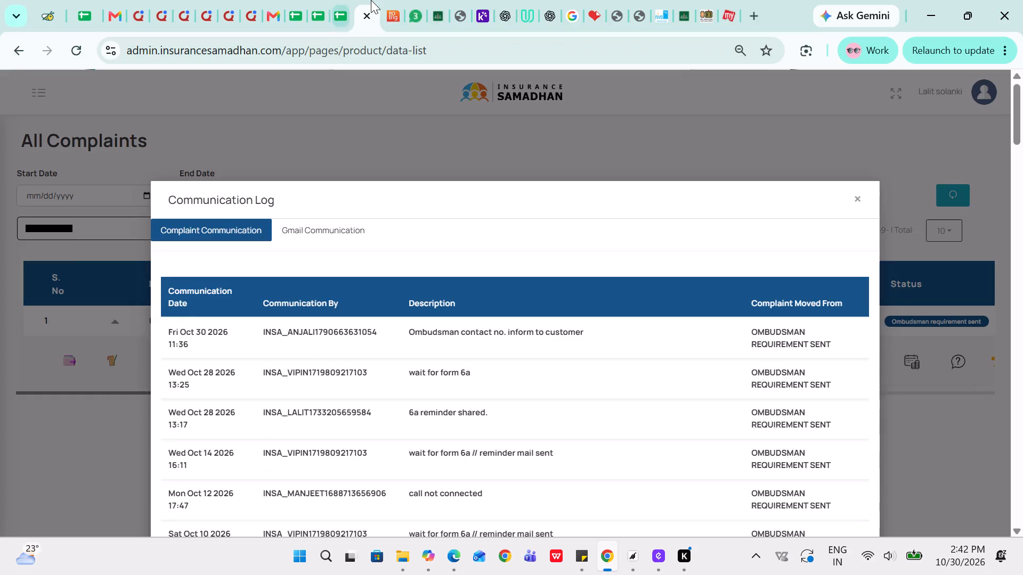
left_click(61, 242)
left_click_drag(105, 224, 0, 233)
key("ctrl+v")
left_click(216, 224)
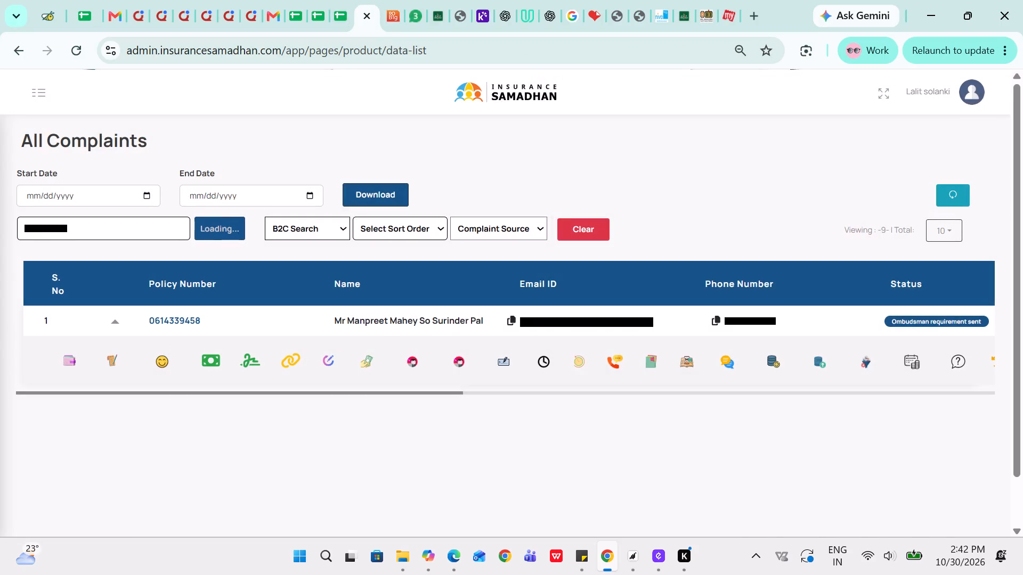
left_click(700, 317)
left_click(732, 379)
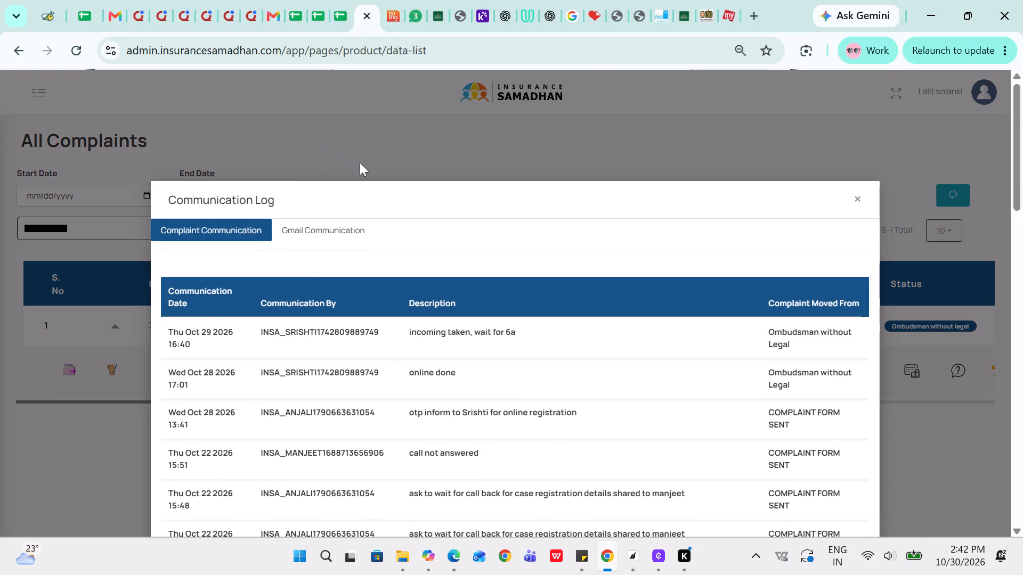
Enter Connected in column H for the 16:37:11 missed call in row 38 of the missed call sheet.
left_click(345, 0)
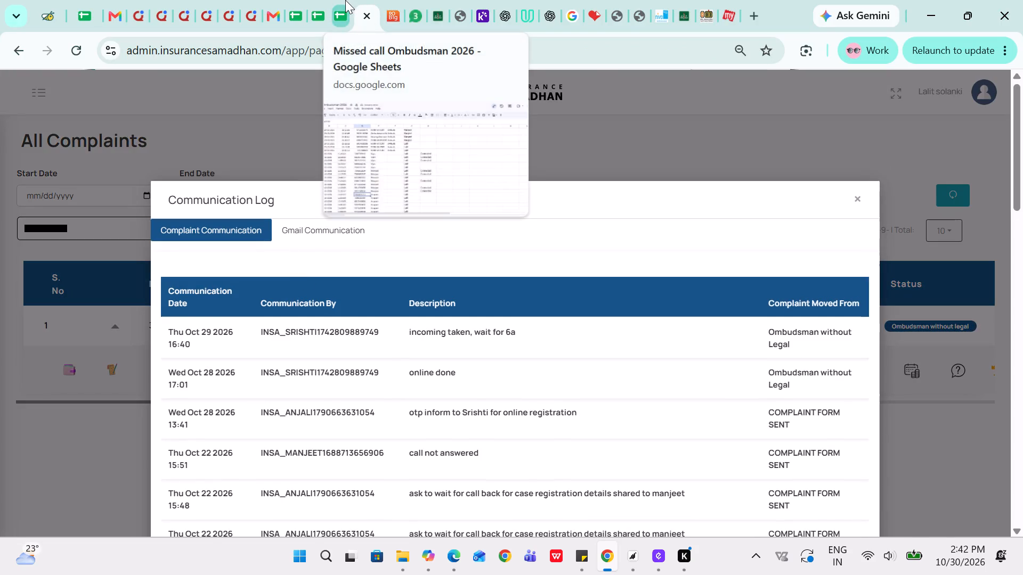
key("Right")
key("Right")
key("Right")
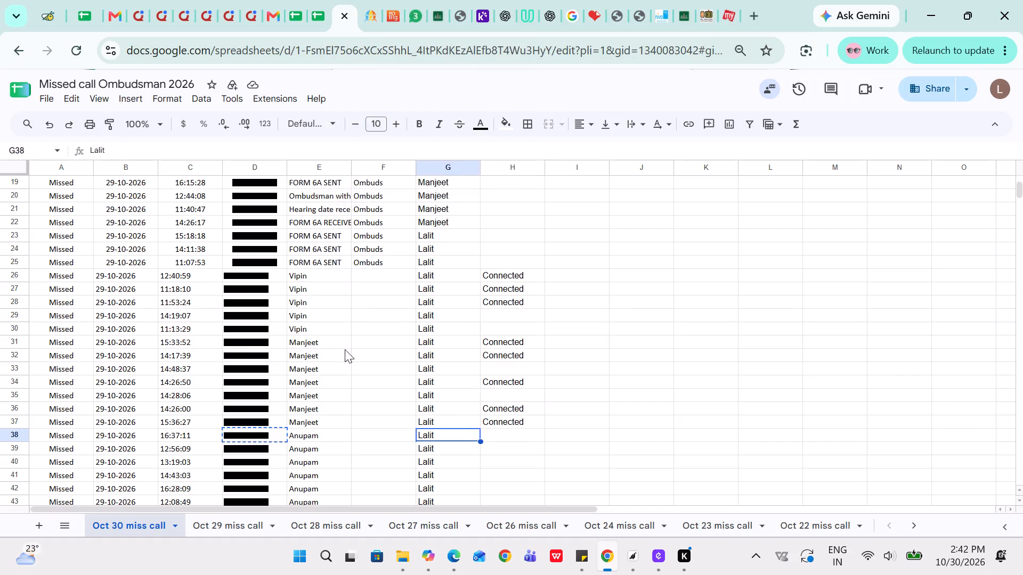
key("Right")
type("Connected")
key("Return")
Look up the phone number of the 12:56:09 missed call in row 39 in All Complaints and review the matching complaint's communication log.
key("Left")
key("Left")
key("Left")
key("Left")
key("ctrl+c")
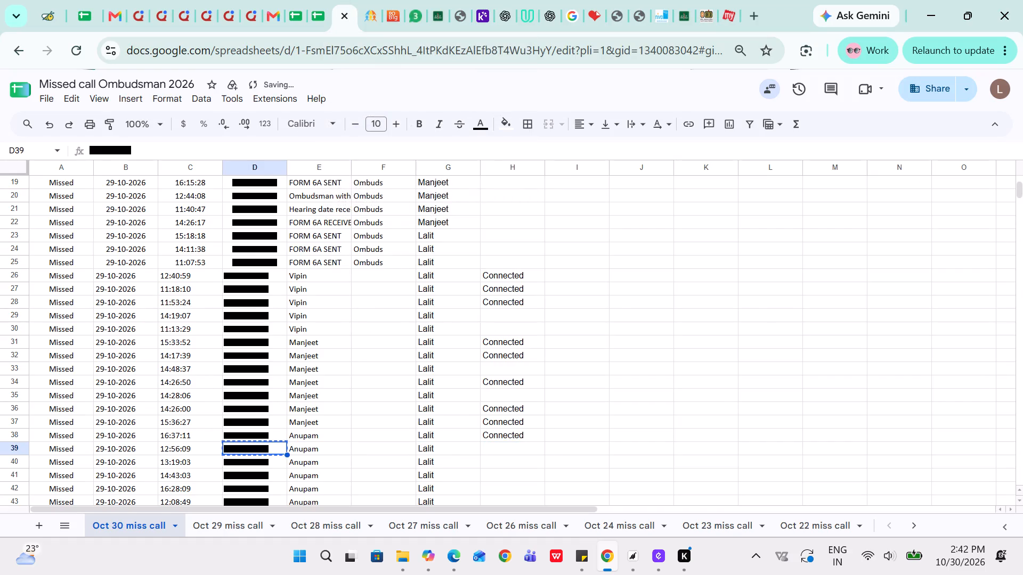
left_click(359, 0)
left_click(366, 0)
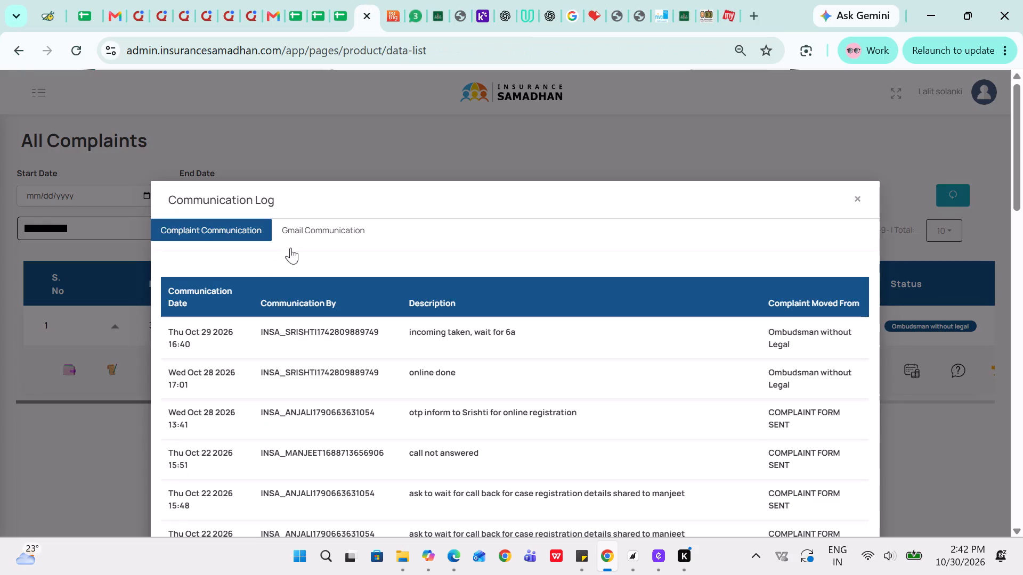
left_click(179, 201)
left_click(34, 194)
left_click_drag(106, 227, 0, 257)
key("ctrl+v")
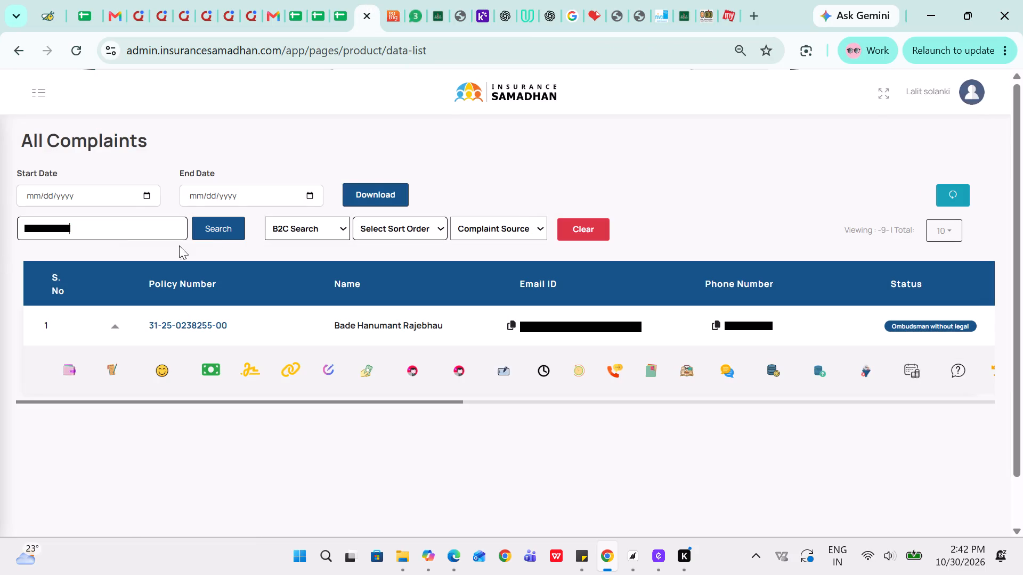
left_click(216, 236)
left_click(676, 318)
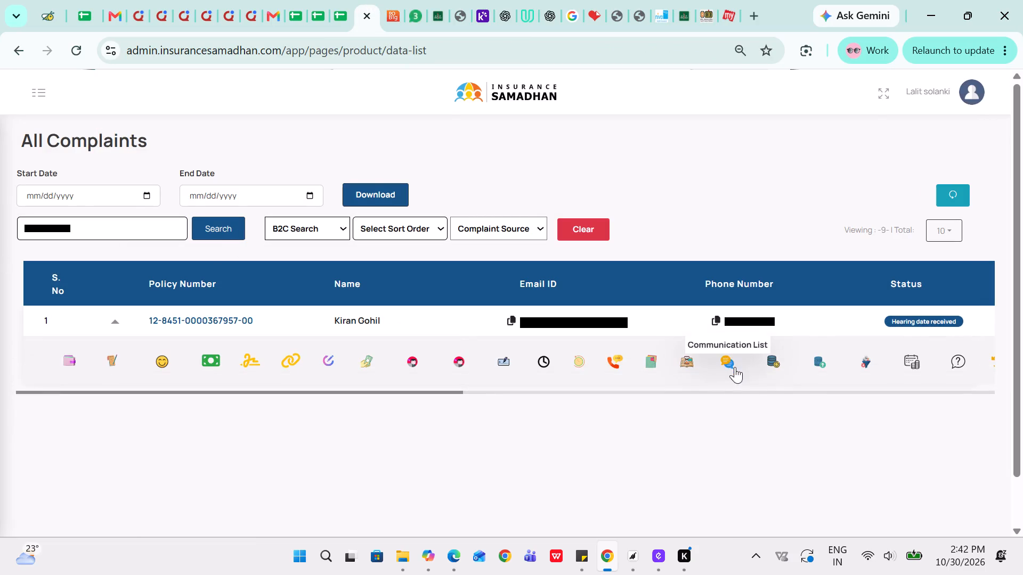
left_click(727, 358)
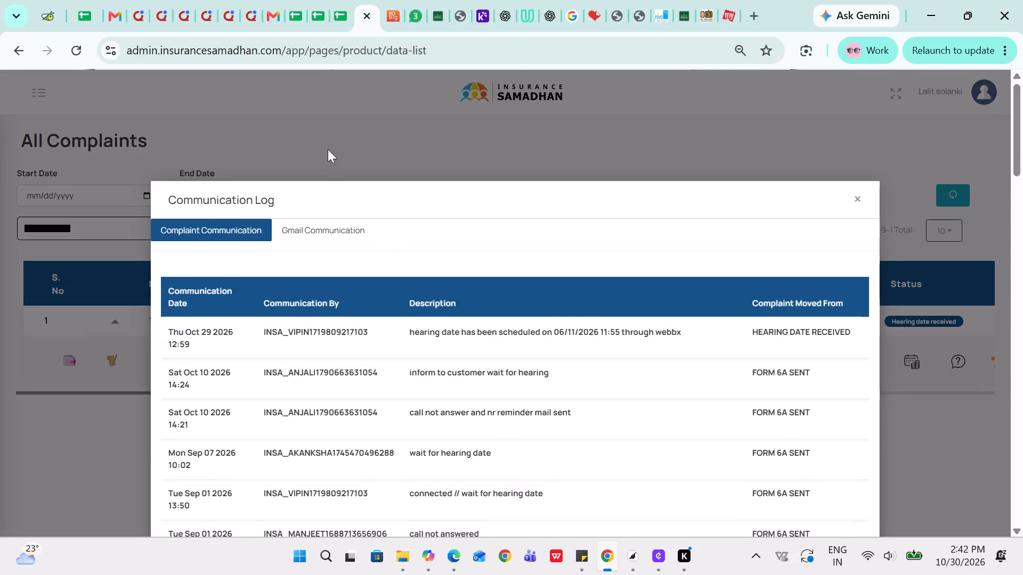
Enter Connected in column H for the 12:56:09 missed call in row 39 of the missed call sheet.
left_click(332, 0)
key("Right")
key("Right")
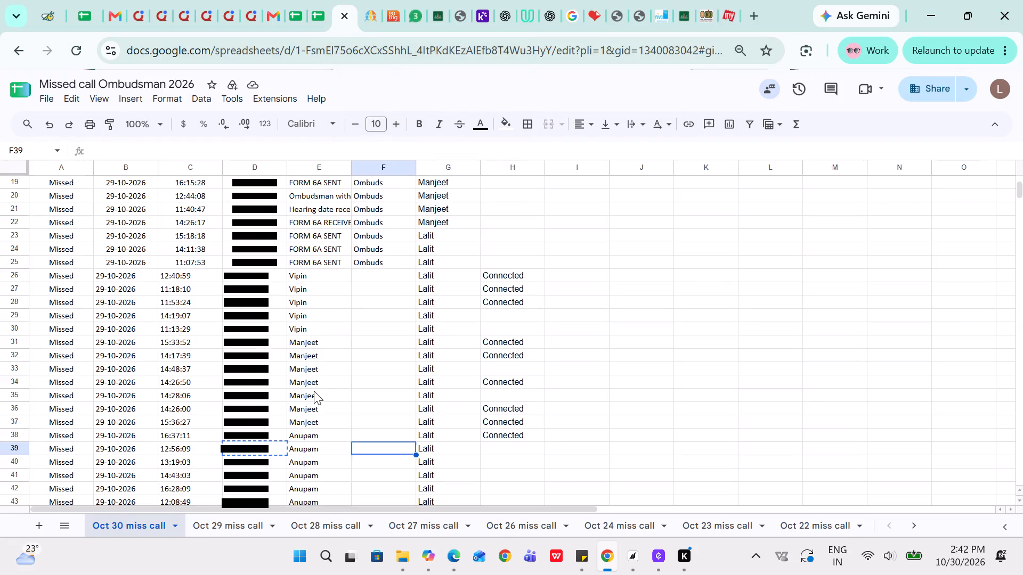
key("Right")
key("Right")
type("Connected")
key("Return")
Look up the phone number of the 13:19:03 missed call in row 40 in All Complaints and review the first matching complaint's communication log.
key("Left")
key("Left")
key("Left")
key("Left")
key("ctrl+c")
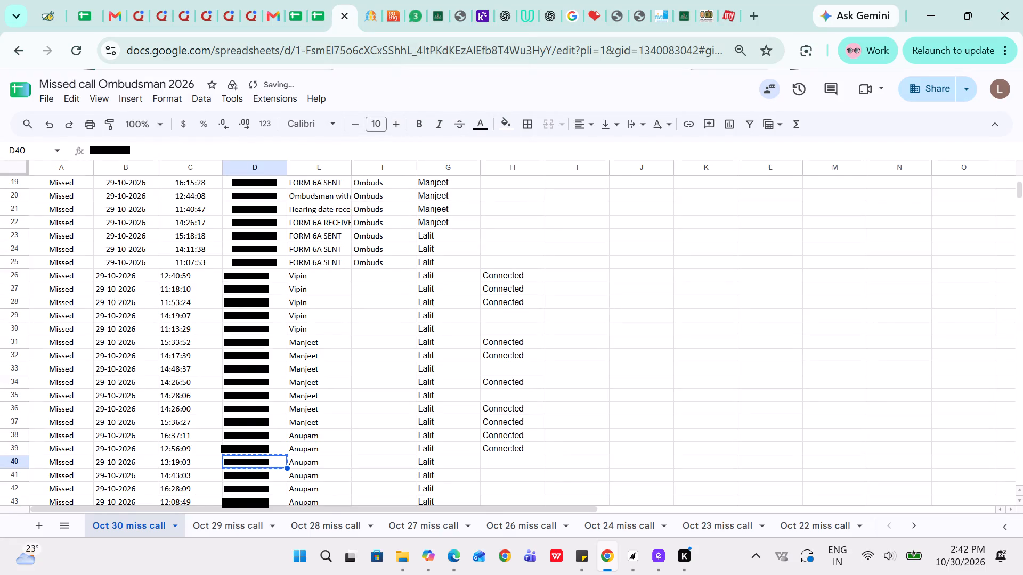
left_click(361, 0)
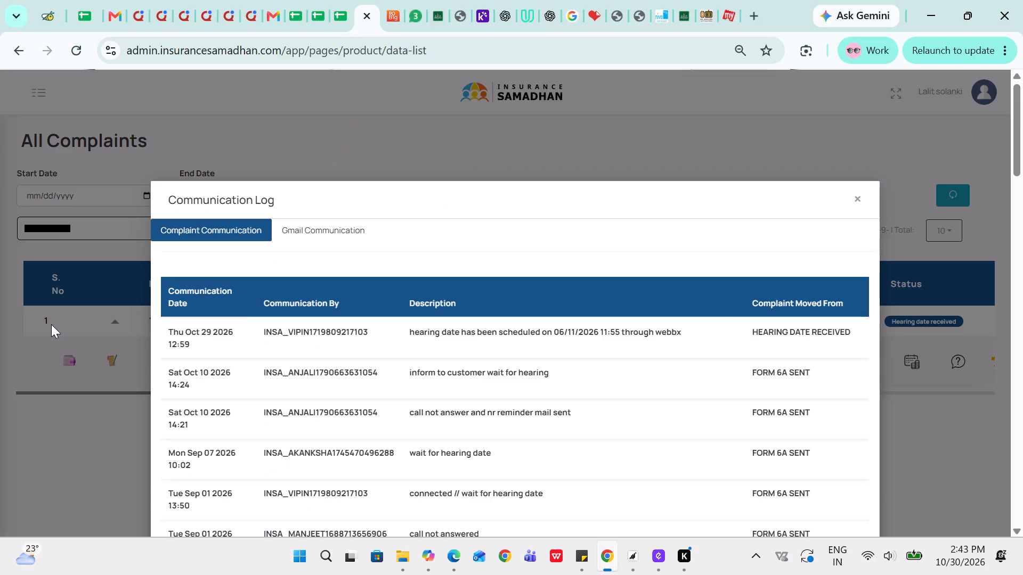
left_click(46, 324)
left_click_drag(110, 220, 0, 264)
key("ctrl+v")
left_click(232, 219)
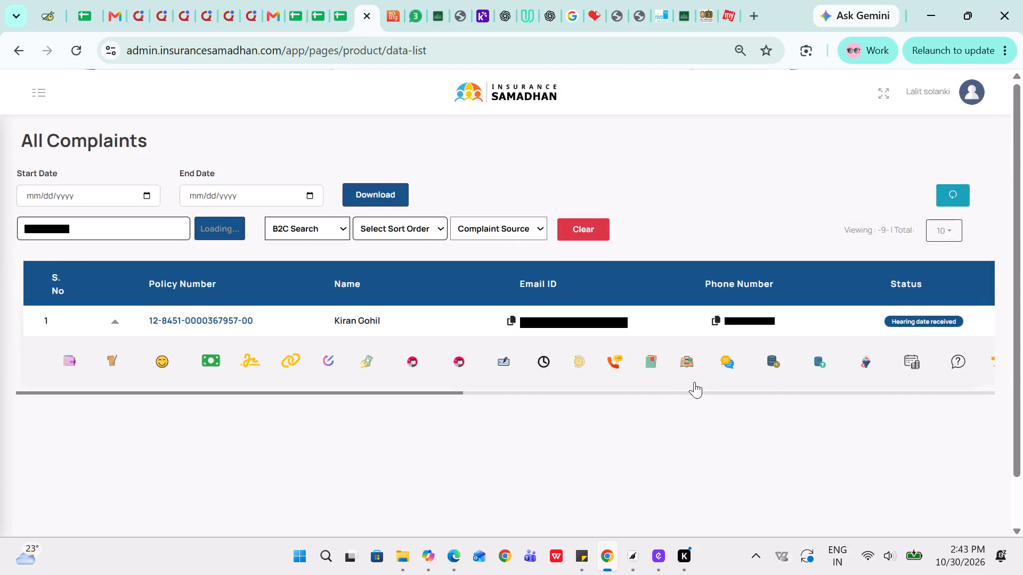
left_click(694, 316)
left_click(731, 360)
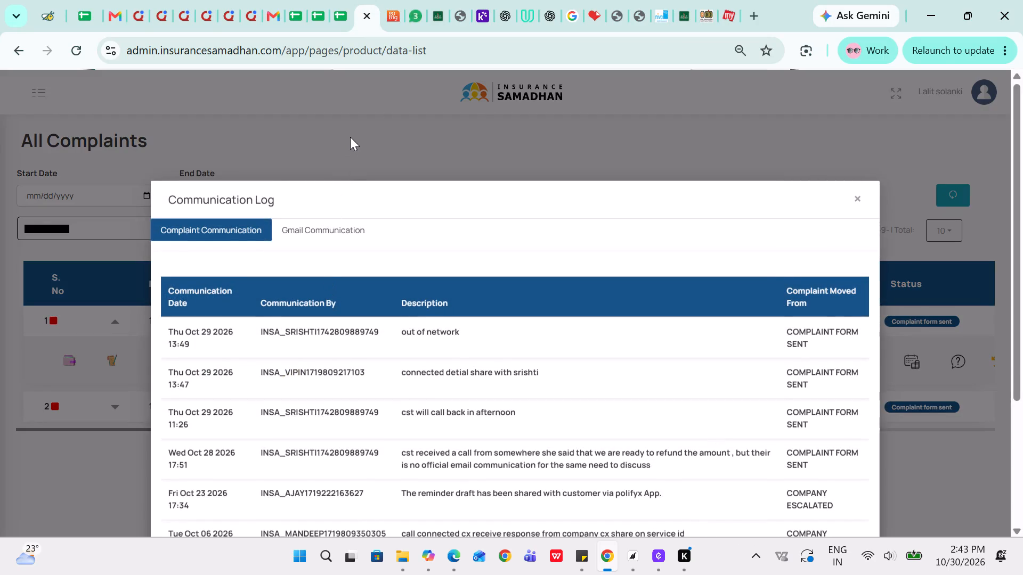
Look up the phone number of the 14:43:03 missed call in row 41 in All Complaints and review the matching complaint's communication log.
left_click(342, 0)
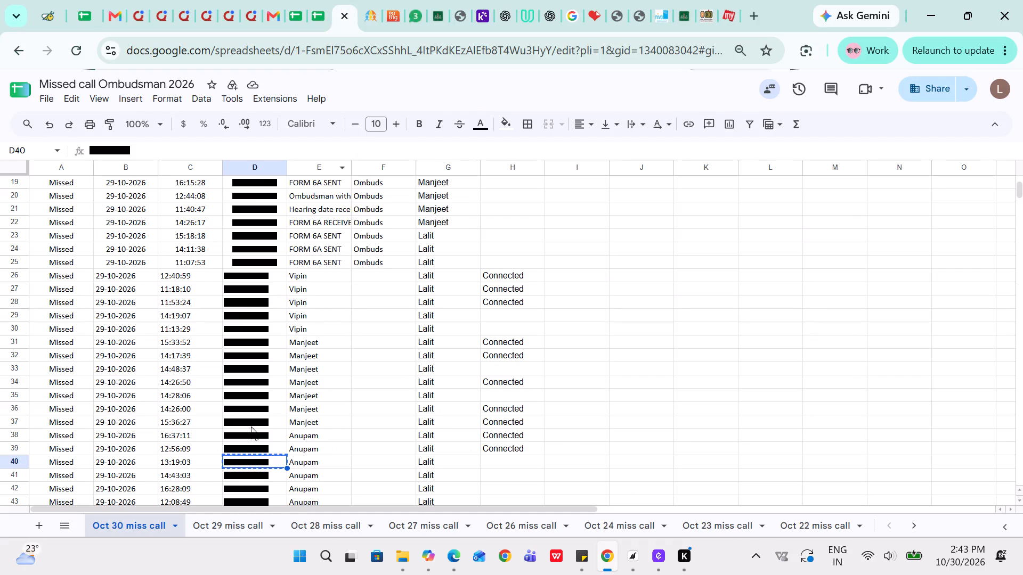
left_click(251, 473)
key("ctrl+c")
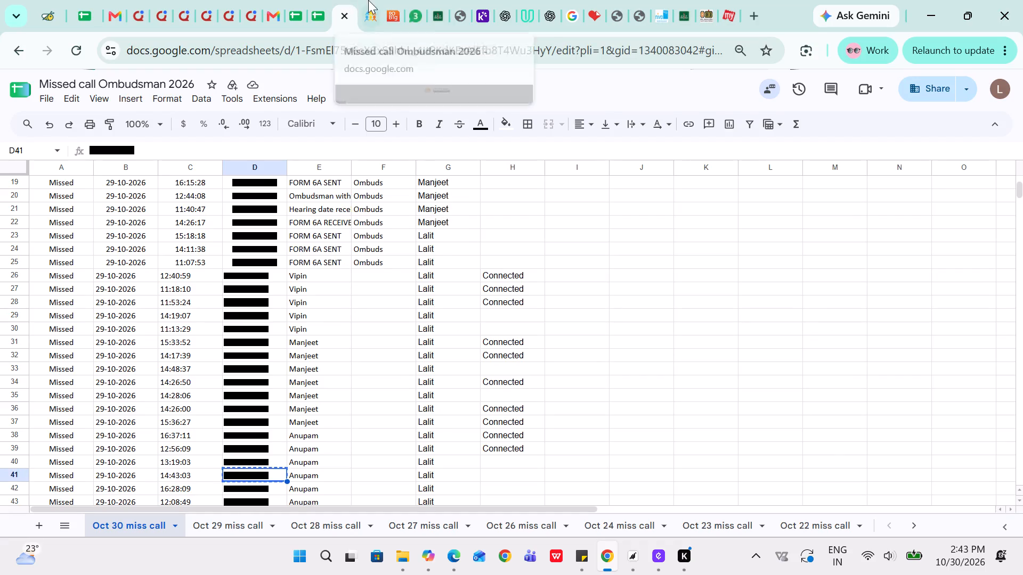
left_click(368, 0)
left_click(88, 202)
left_click_drag(87, 230, 0, 252)
key("ctrl+v")
left_click(204, 244)
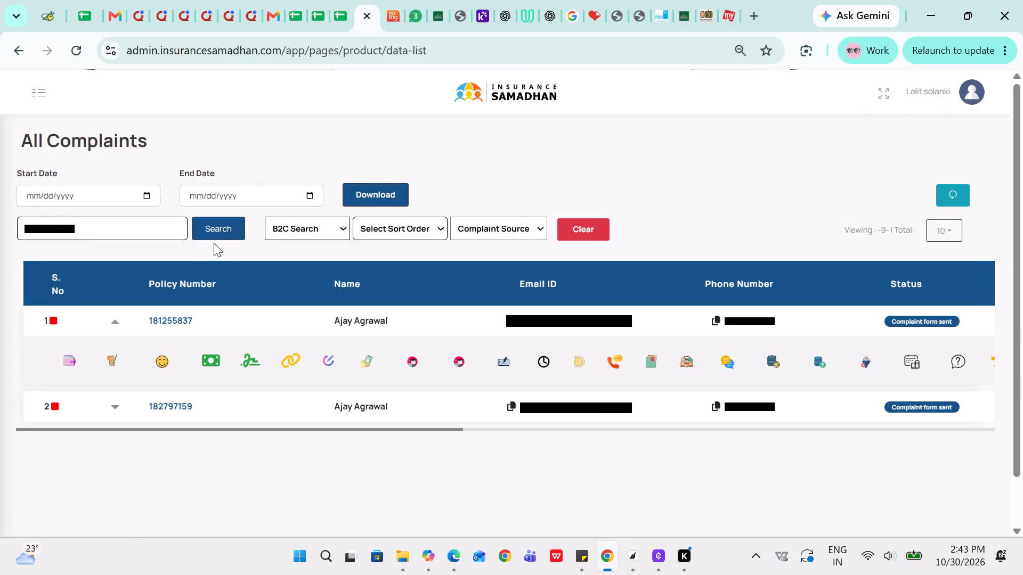
left_click(221, 232)
left_click(702, 330)
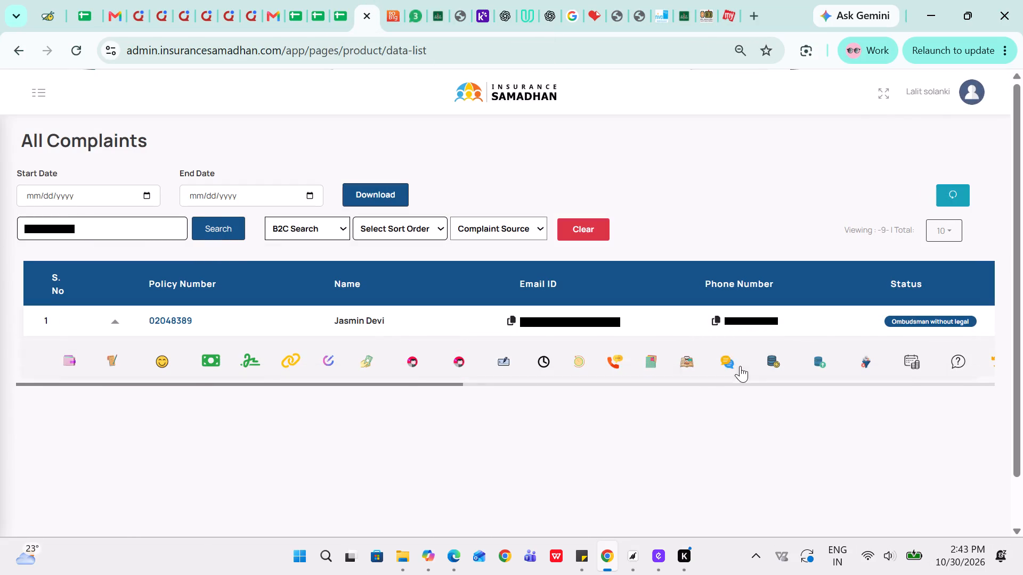
left_click(731, 356)
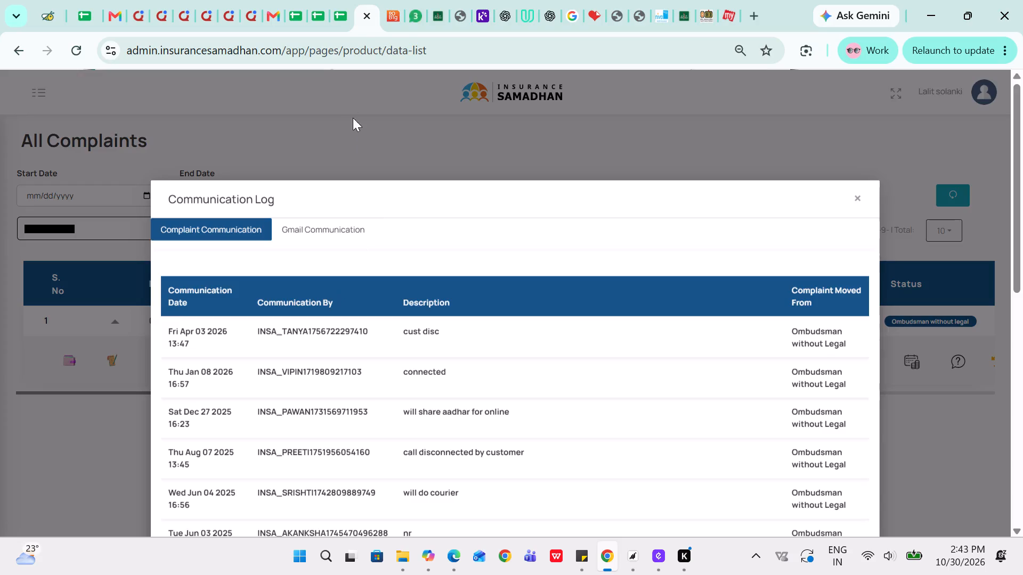
left_click(359, 148)
Look up the phone number of the 16:28:09 missed call in row 42 in All Complaints and review the first matching complaint's communication log.
left_click(340, 0)
scroll(387, 223, "down", 1)
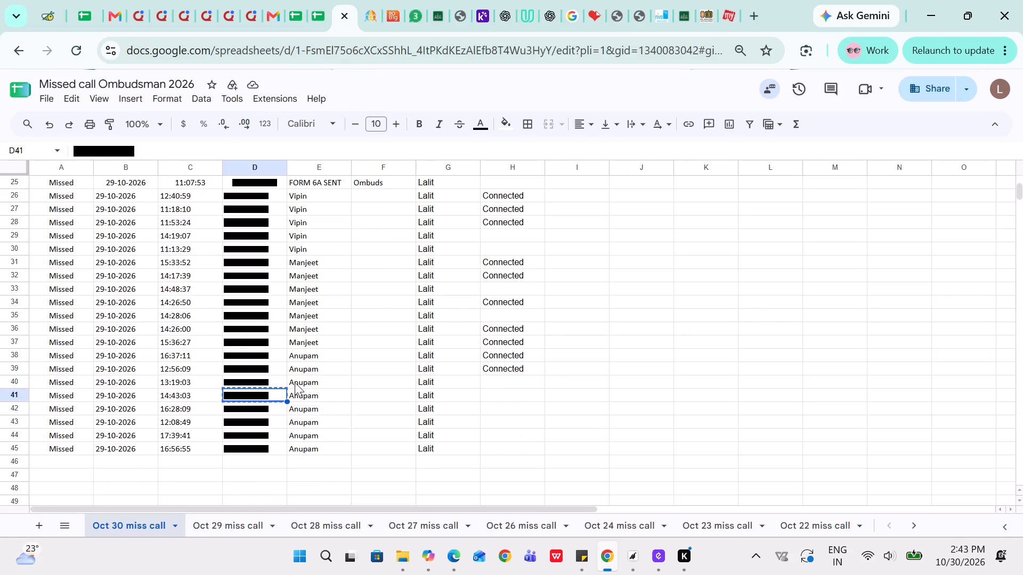
left_click(269, 413)
key("ctrl+c")
left_click(366, 0)
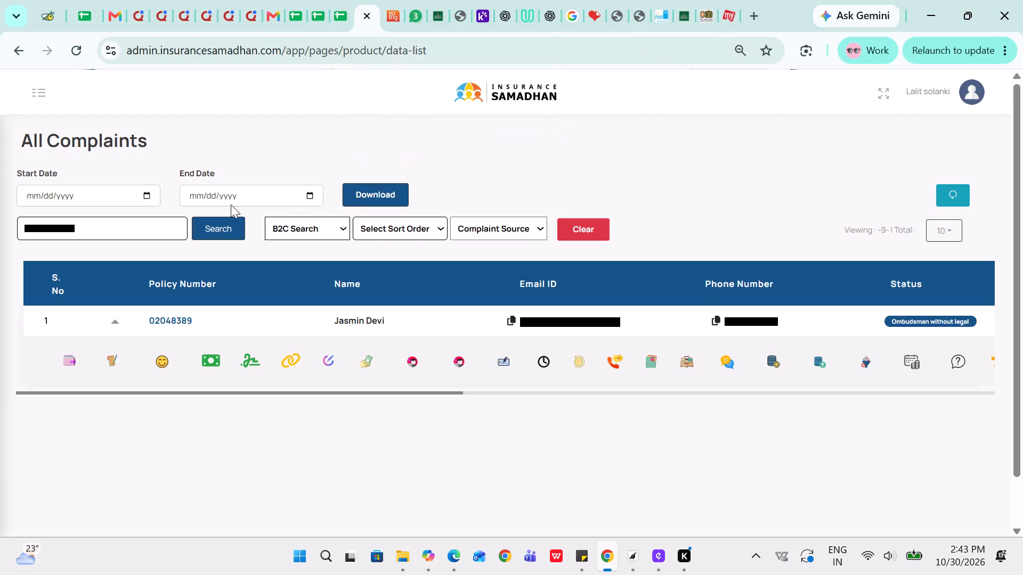
left_click_drag(103, 226, 0, 248)
key("ctrl+v")
left_click(199, 228)
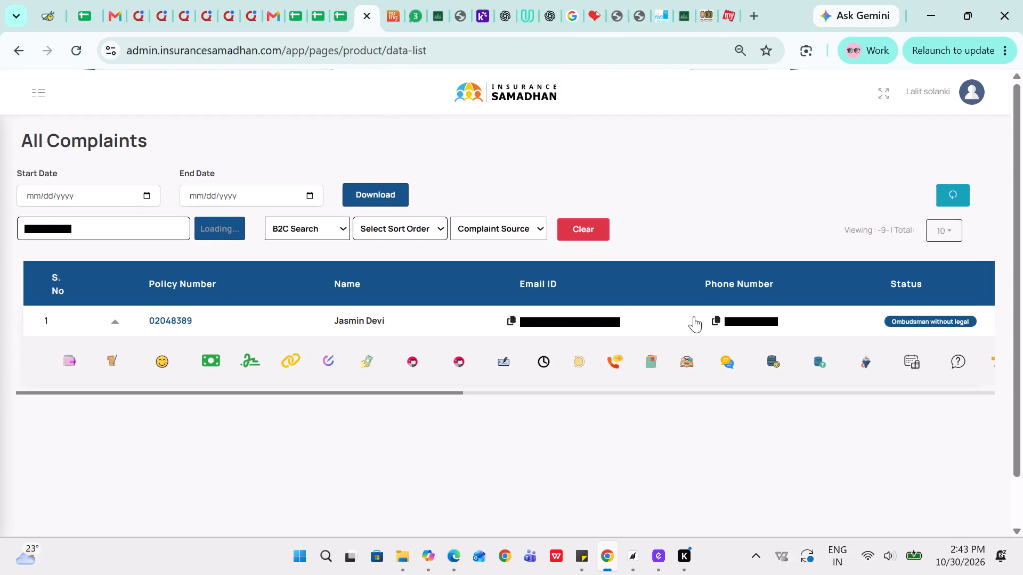
left_click(689, 319)
left_click(695, 320)
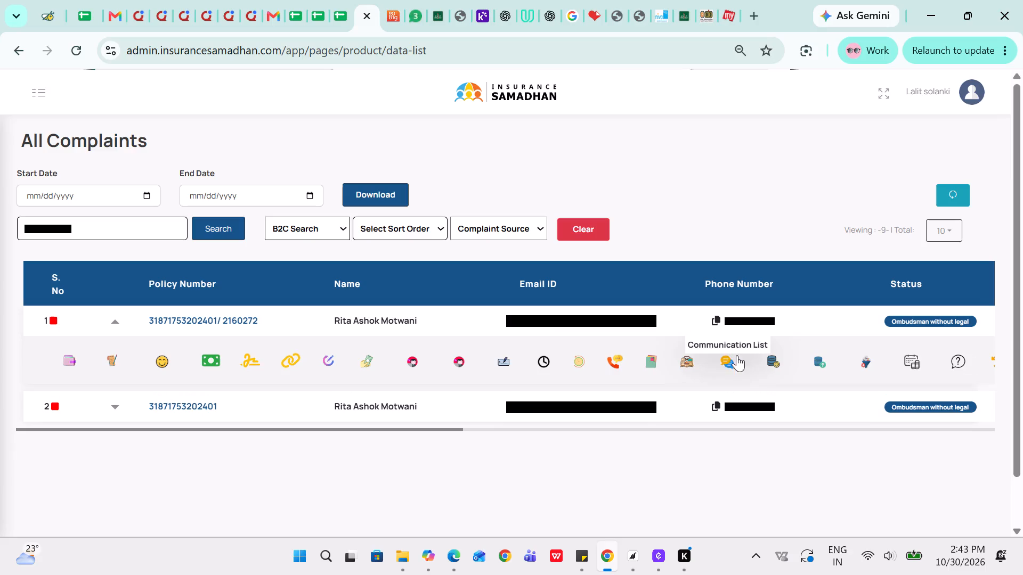
left_click(720, 357)
left_click(730, 360)
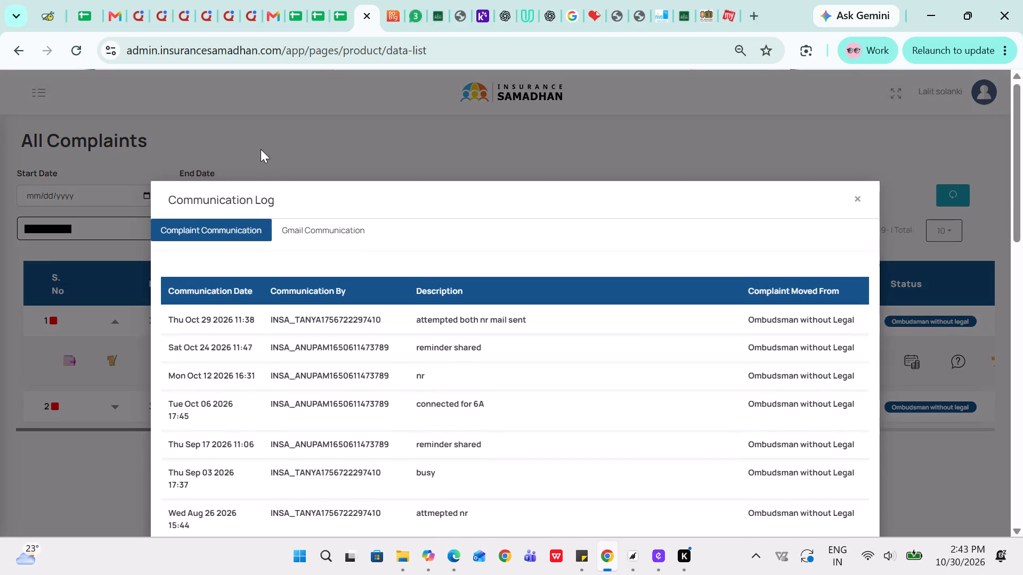
Look up the phone number of the 12:08:49 missed call in row 43 in All Complaints and review the matching complaint's communication log.
left_click(335, 0)
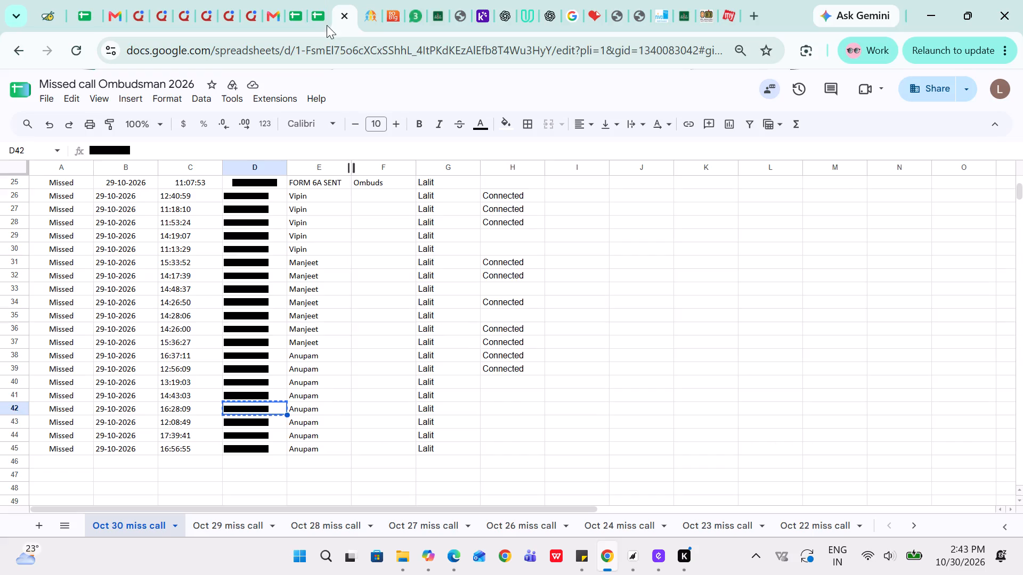
left_click(262, 421)
key("ctrl+c")
left_click(369, 7)
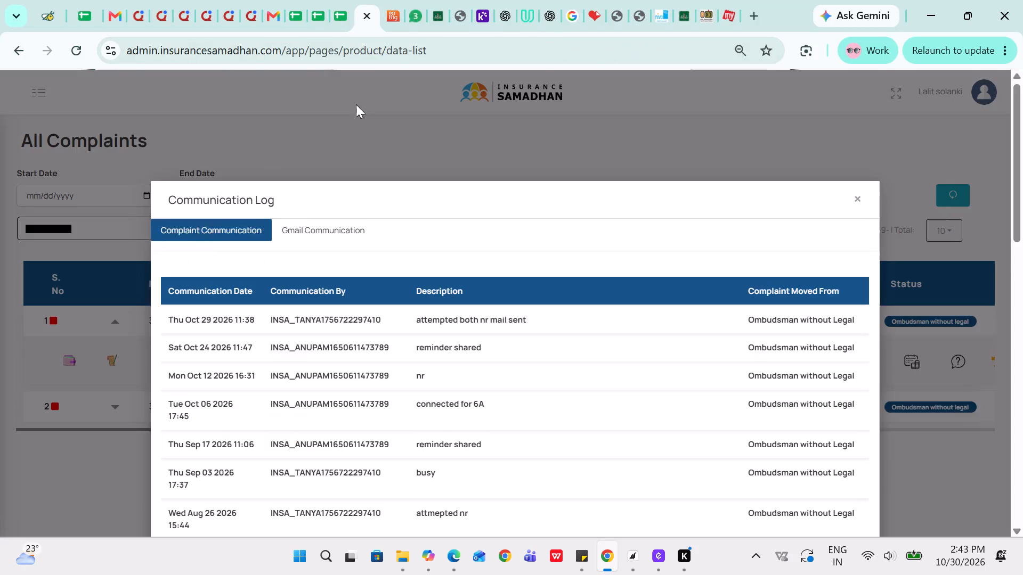
left_click(92, 226)
left_click_drag(85, 227, 0, 251)
key("ctrl+v")
left_click(93, 227)
left_click_drag(123, 232, 0, 245)
key("ctrl+v")
left_click(225, 238)
left_click(697, 322)
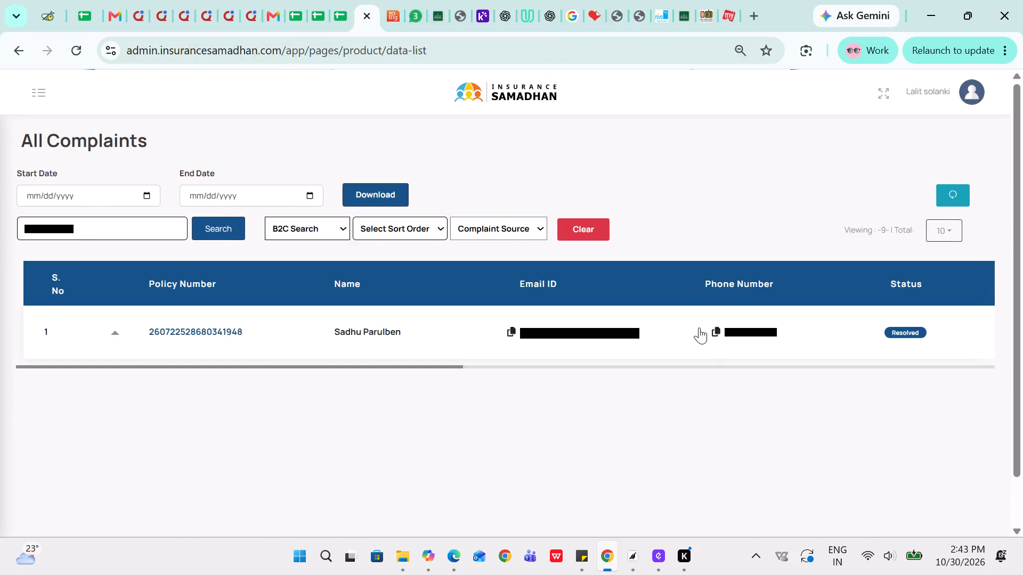
left_click(730, 384)
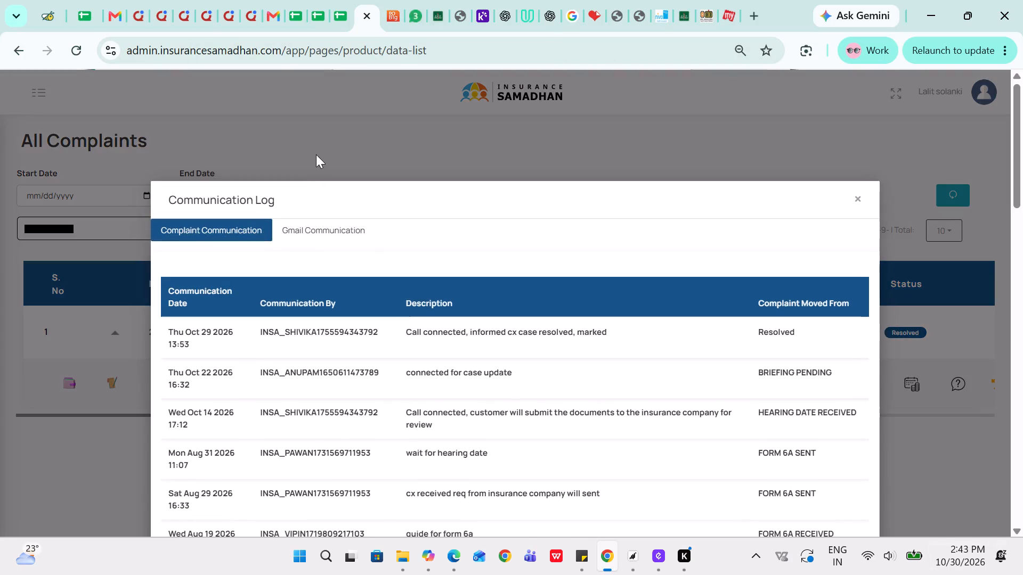
Mark the 12:08:49 missed call in row 43 of the Oct 30 miss call sheet as Connected in column H.
left_click(336, 0)
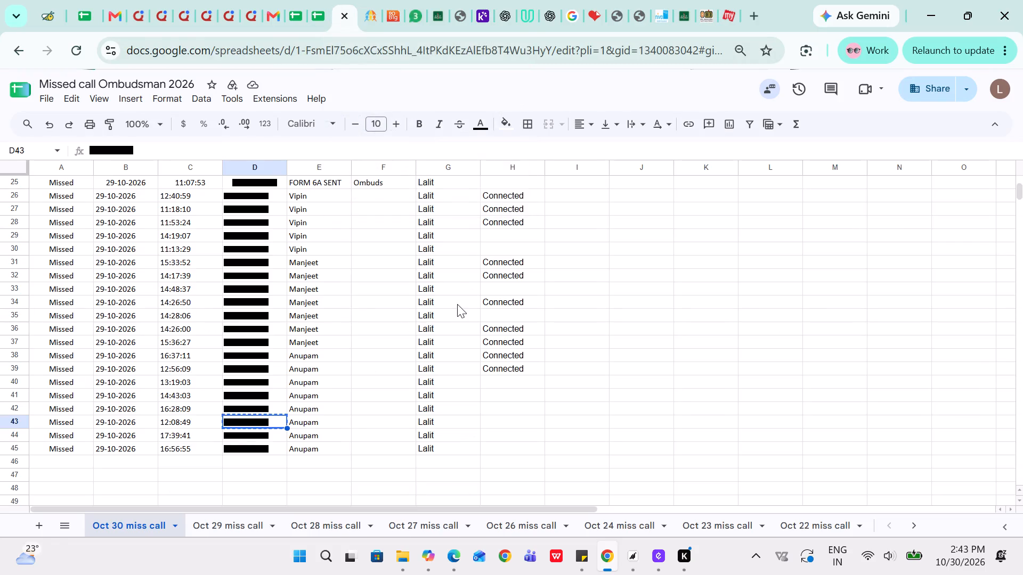
key("Right")
key("Right")
key("Right")
key("Right")
type("Connected")
key("Return")
Look up the phone number of the 17:39:41 missed call in row 44 in All Complaints and review the matching complaint's communication log.
key("Left")
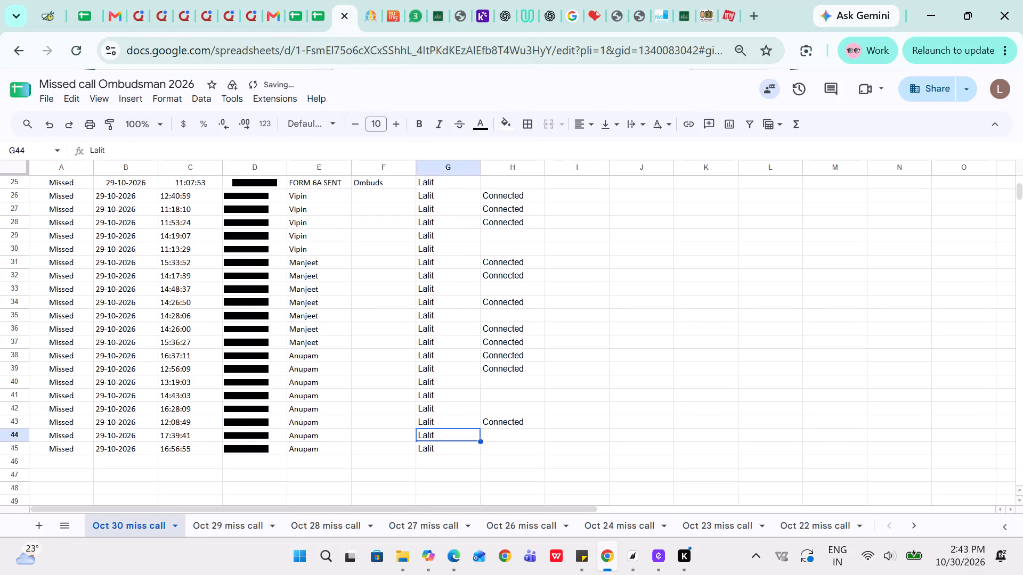
key("Left")
key("Left")
key("Left")
key("ctrl+c")
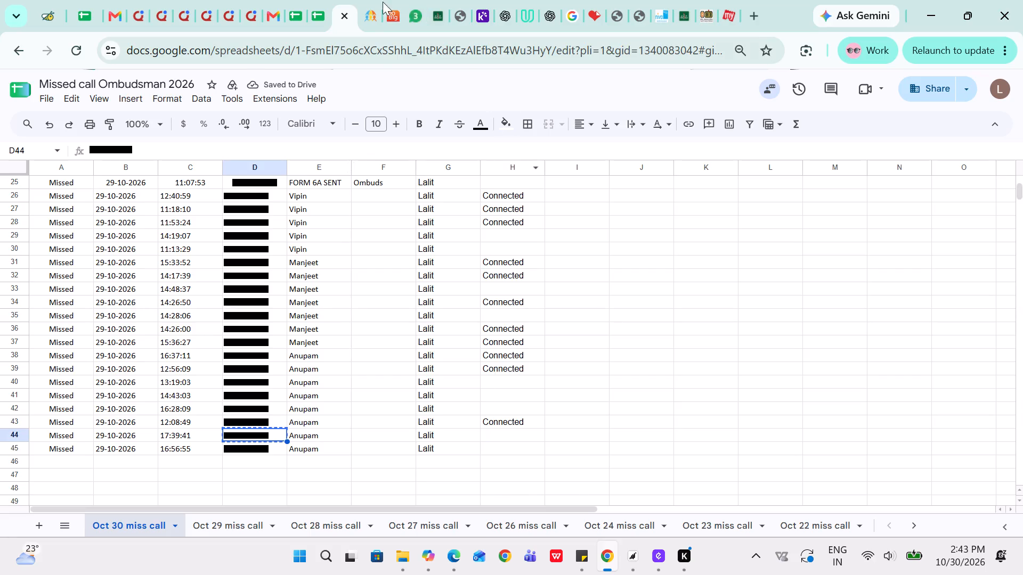
left_click(363, 0)
left_click(23, 191)
left_click_drag(108, 237, 0, 239)
key("ctrl+v")
left_click(230, 235)
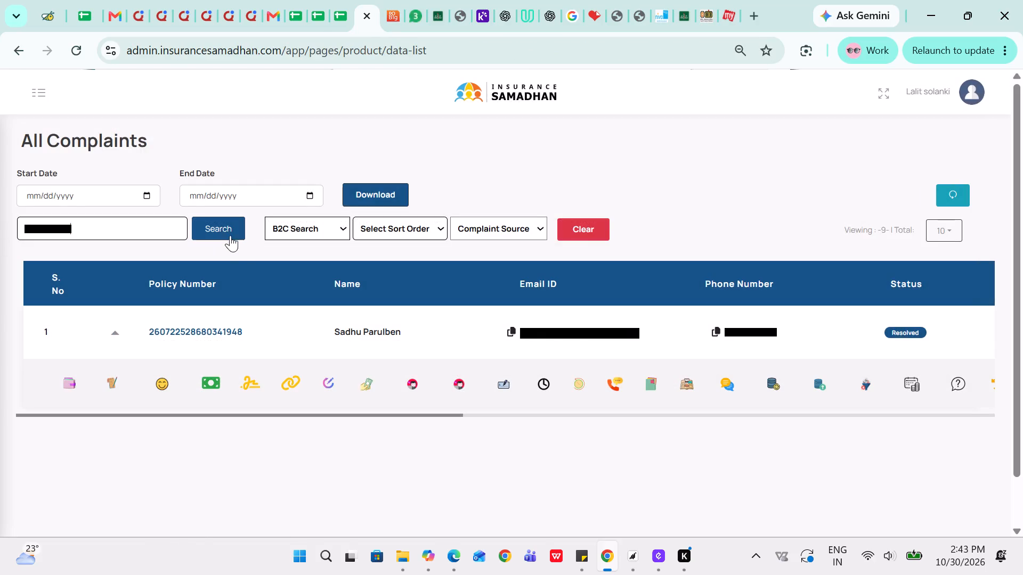
left_click(673, 333)
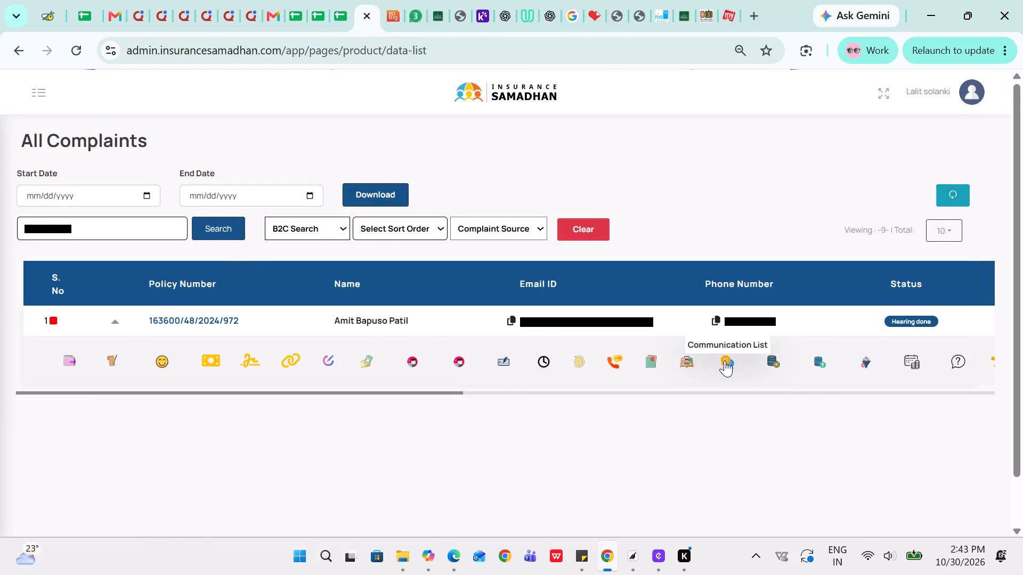
left_click(725, 362)
left_click_drag(501, 337, 353, 339)
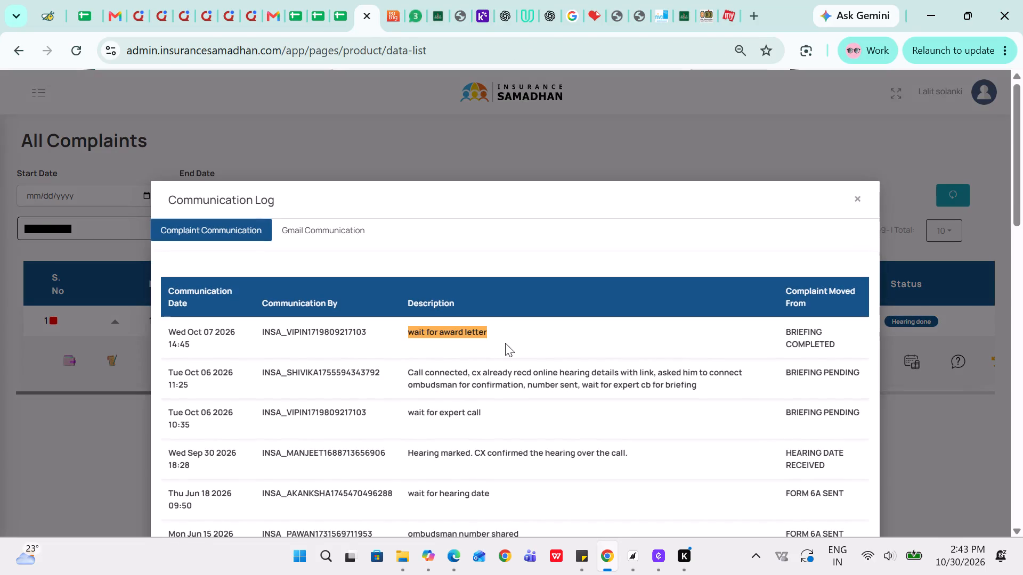
left_click(505, 343)
Look up the phone number of the 16:56:55 missed call in row 45 in All Complaints and review the first matching complaint's dated status history.
left_click(344, 0)
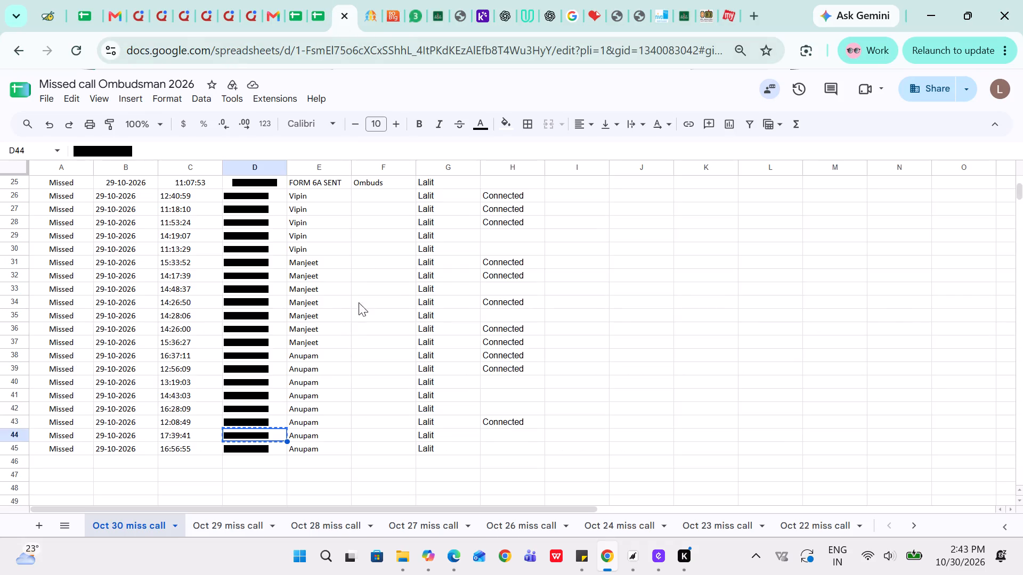
left_click(277, 445)
key("ctrl+c")
left_click(367, 0)
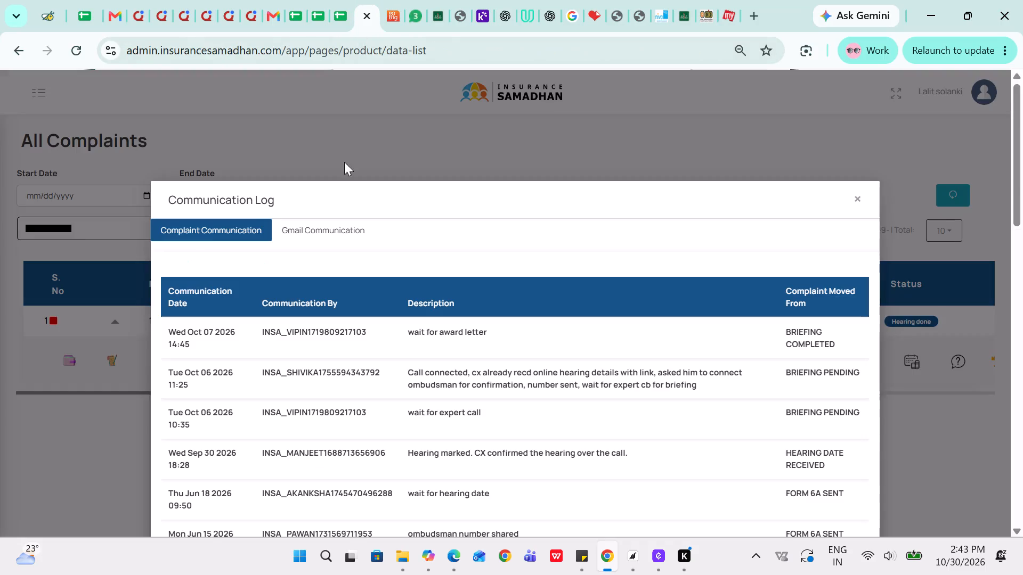
left_click(76, 230)
left_click_drag(96, 234, 0, 234)
key("ctrl+v")
left_click(239, 230)
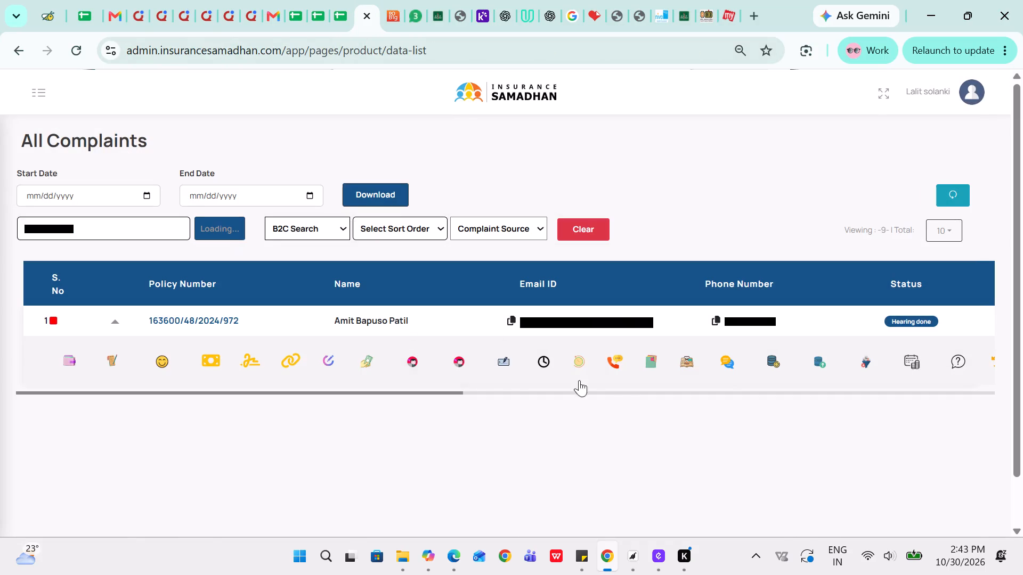
left_click(694, 322)
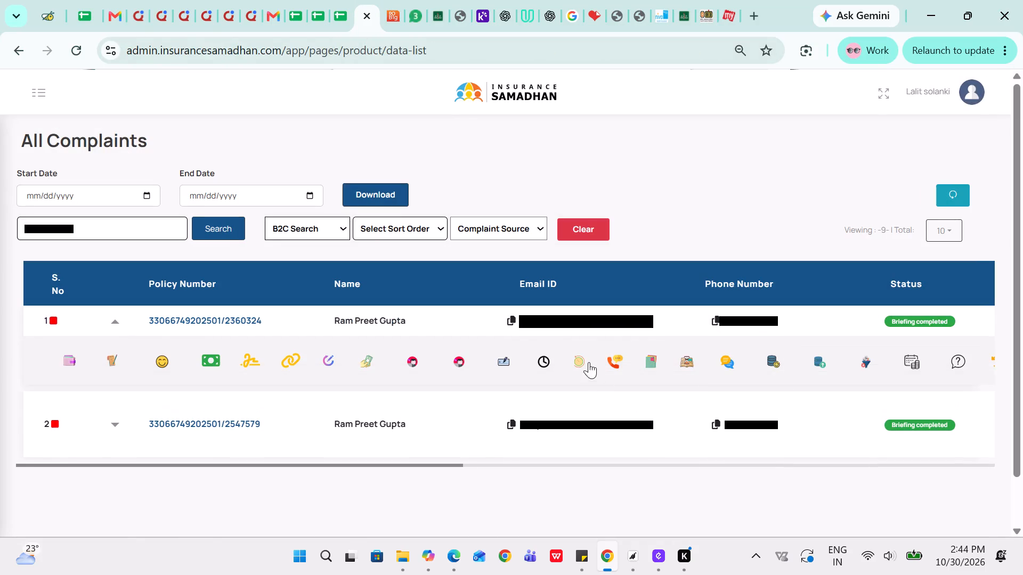
left_click(584, 359)
scroll(622, 392, "down", 8)
left_click(846, 460)
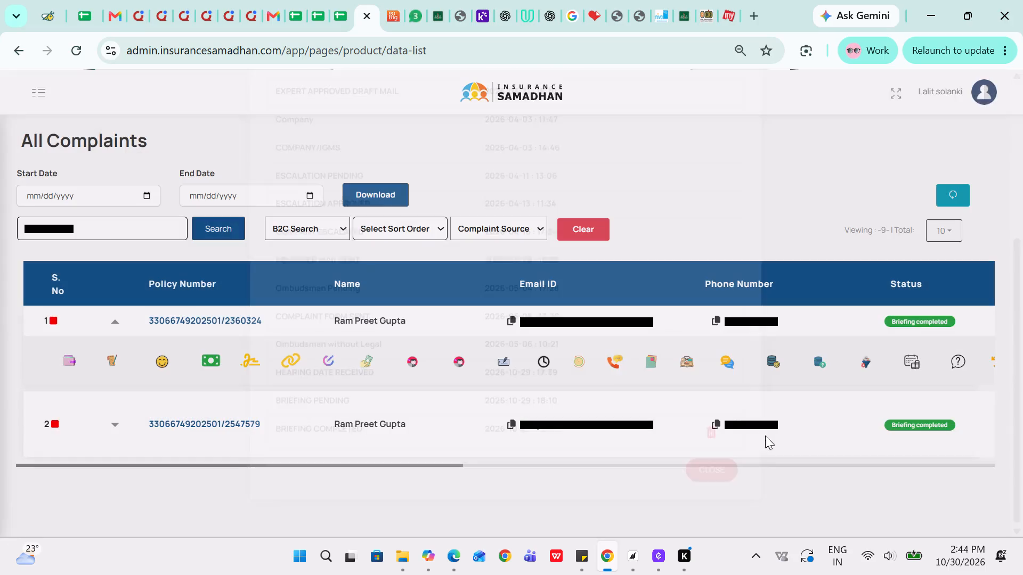
Mark the 16:56:55 missed call in row 45 of the Oct 30 miss call sheet as Connected in column H.
left_click(386, 0)
left_click(338, 0)
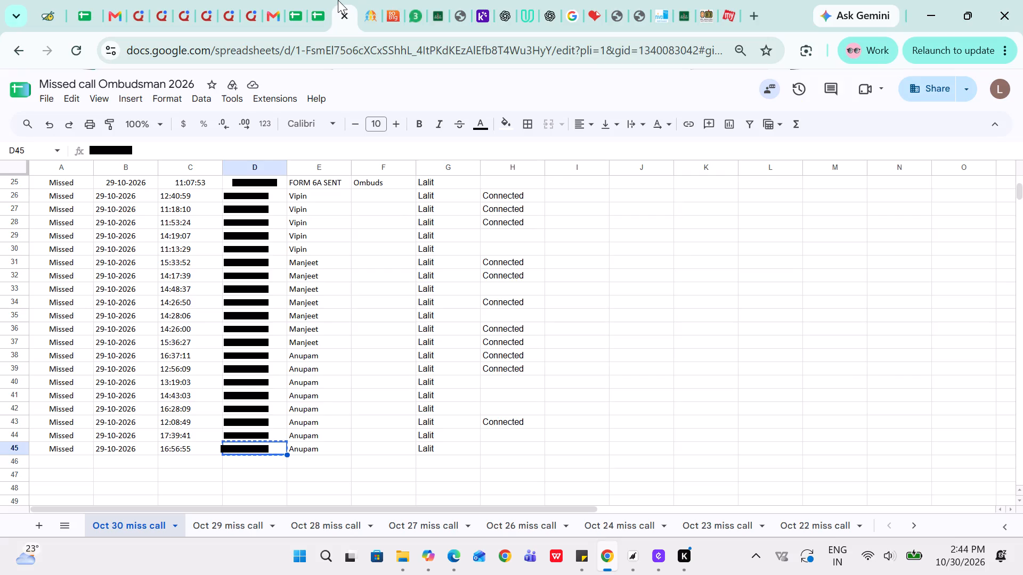
key("Right")
key("Right")
key("Right")
key("Right")
type("Connected")
key("Up")
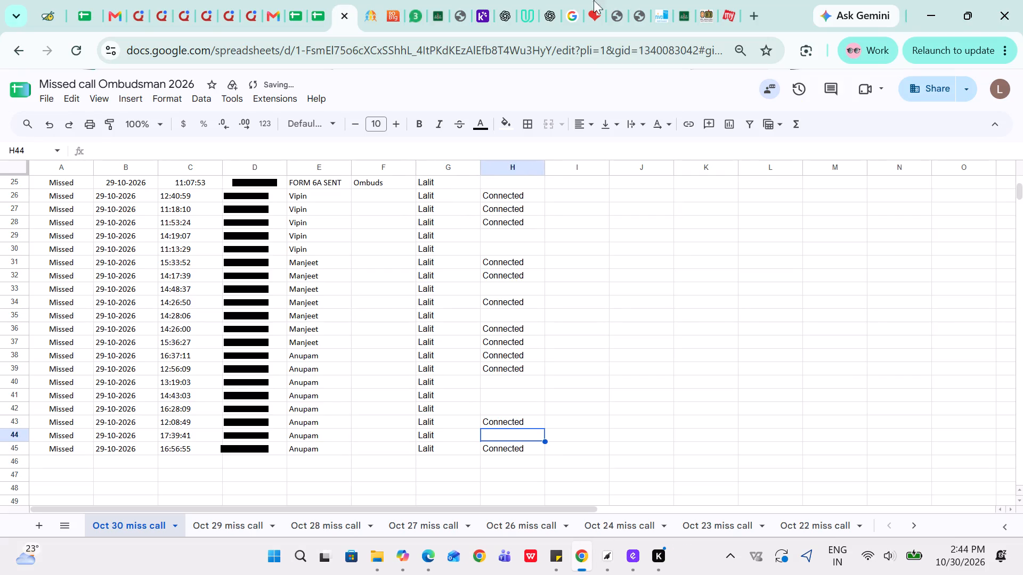
Check column H of the Oct 30 miss call sheet for Lalit's missed calls that still have no Connected mark.
scroll(457, 349, "up", 1)
scroll(457, 349, "down", 1)
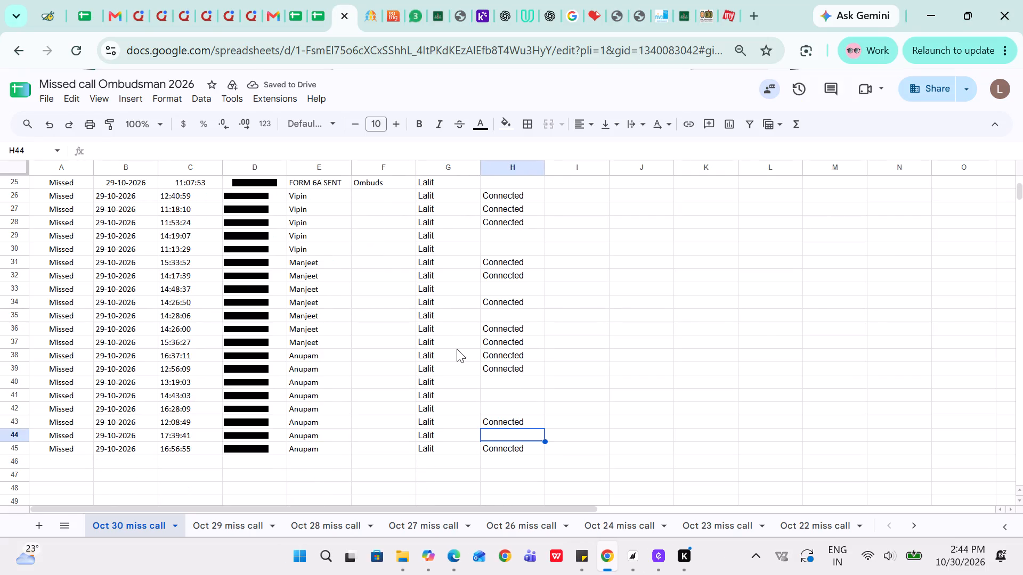
left_click(531, 415)
left_click(531, 428)
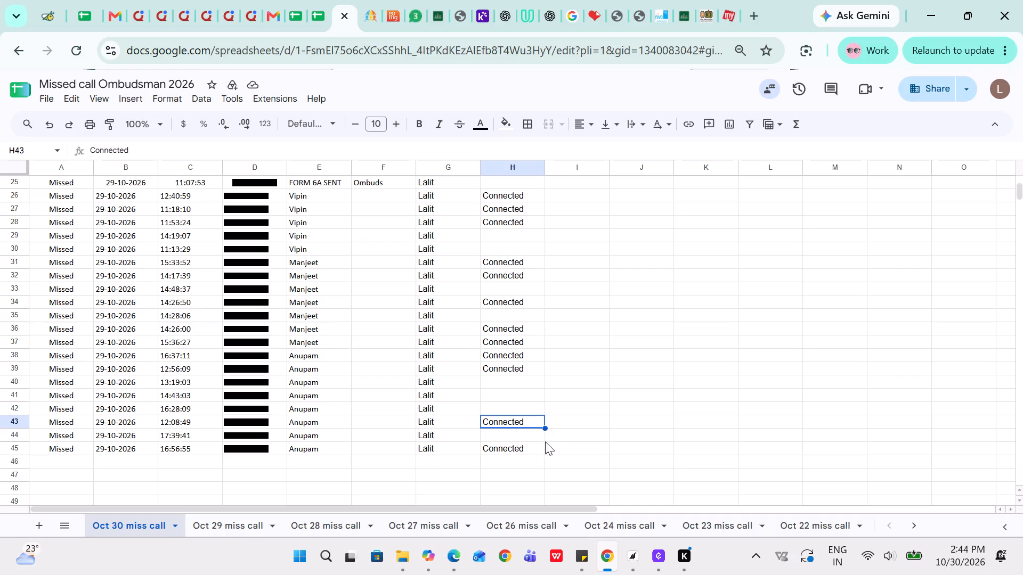
left_click(530, 435)
scroll(527, 349, "up", 2)
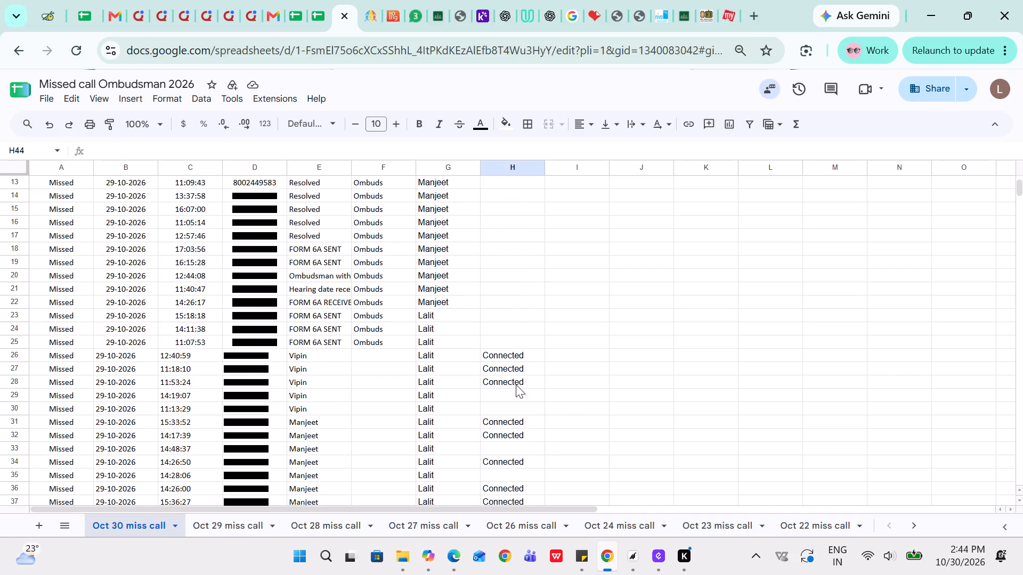
left_click(508, 314)
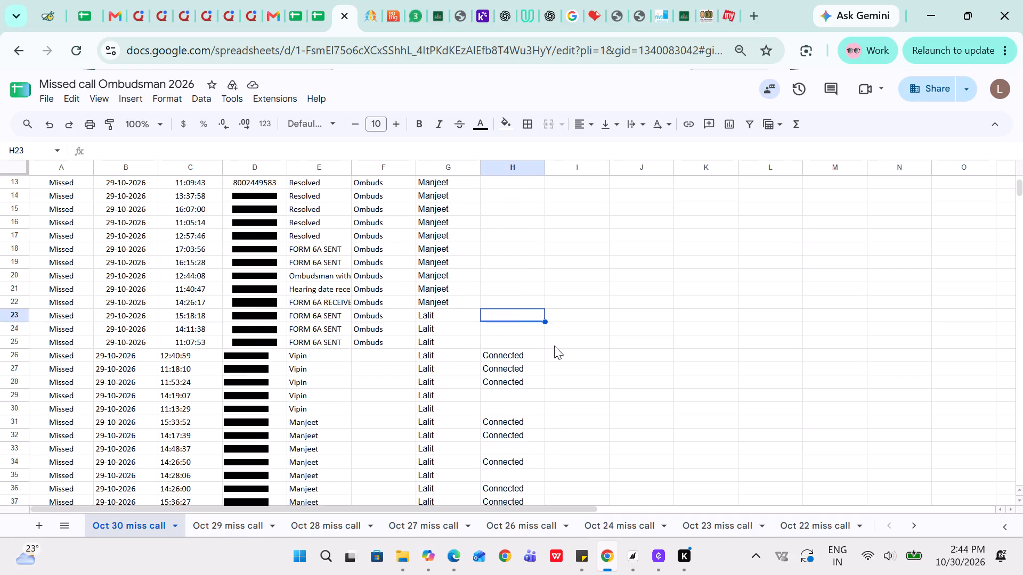
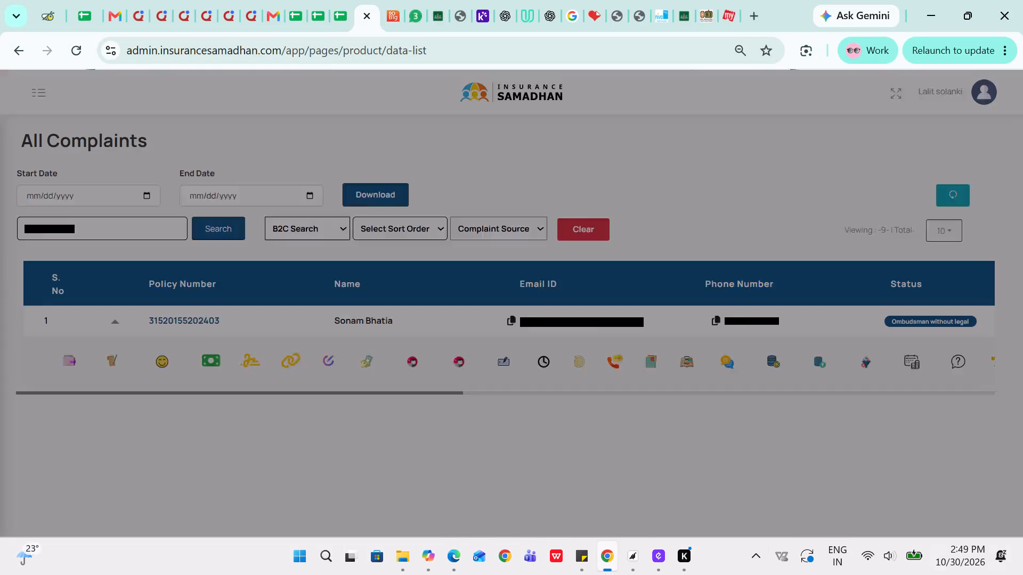
Review the complaint communication log of the single Ombudsman without legal complaint in All Complaints and close the log.
left_click_drag(535, 413, 479, 406)
left_click(647, 422)
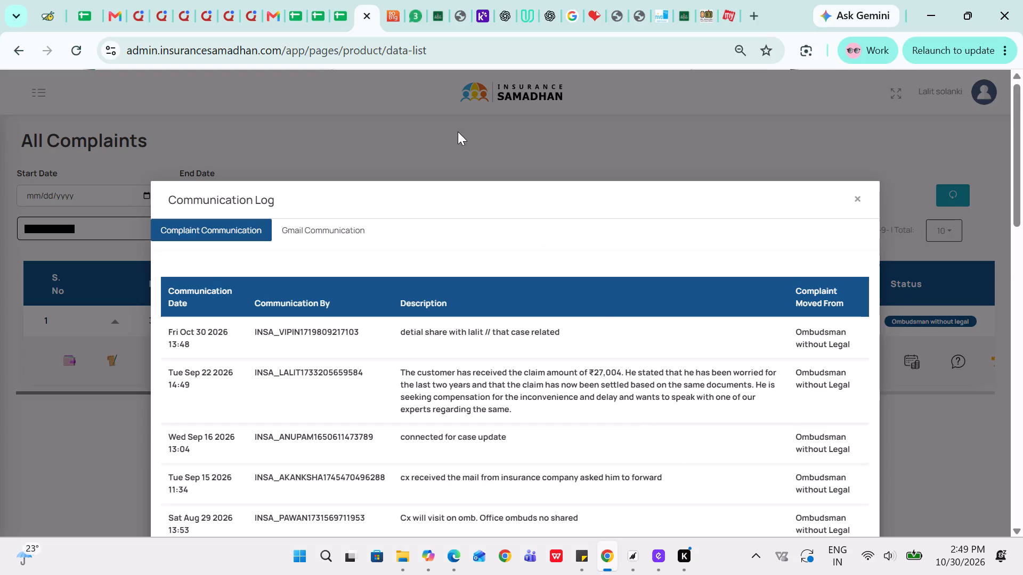
left_click(489, 118)
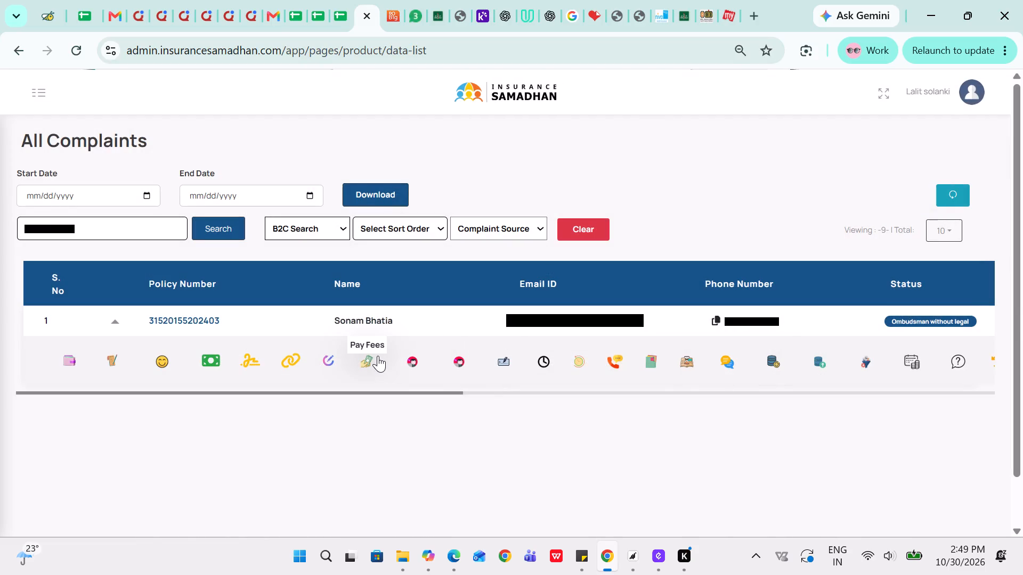
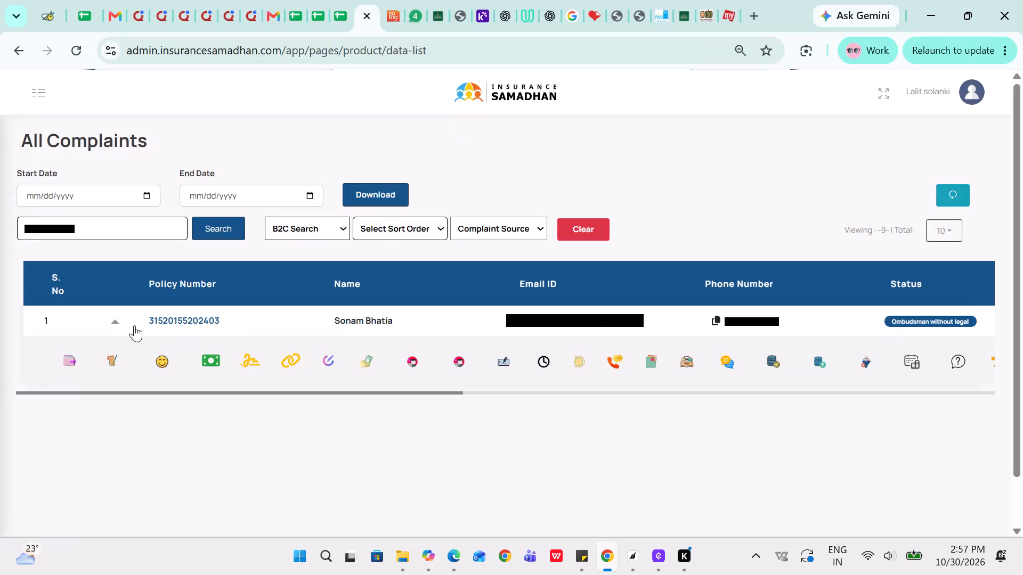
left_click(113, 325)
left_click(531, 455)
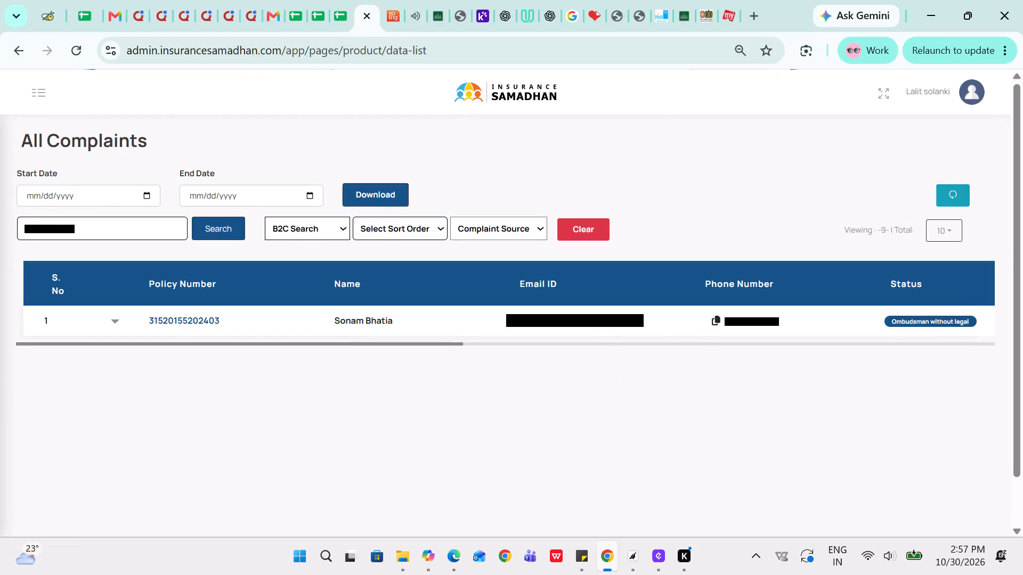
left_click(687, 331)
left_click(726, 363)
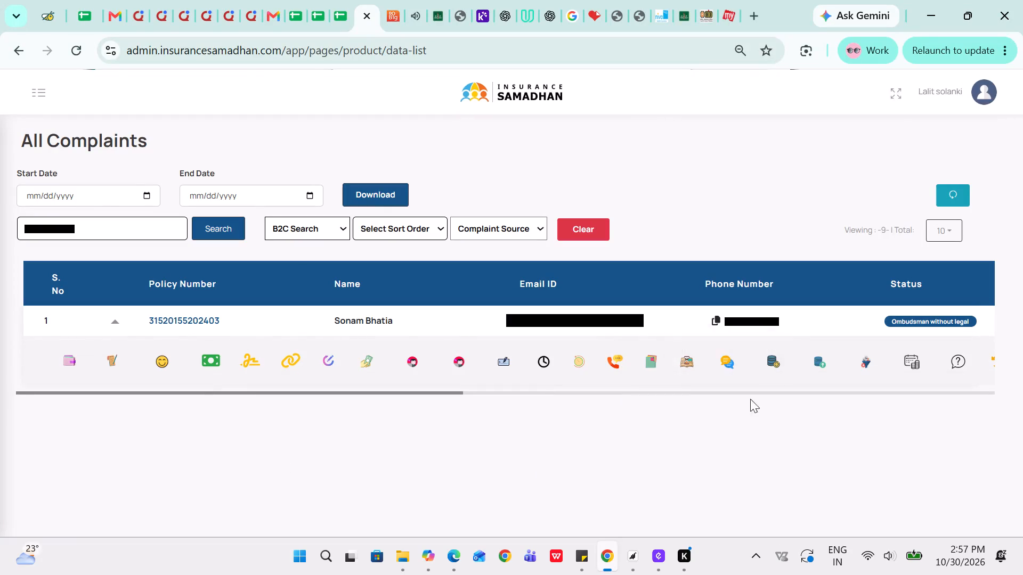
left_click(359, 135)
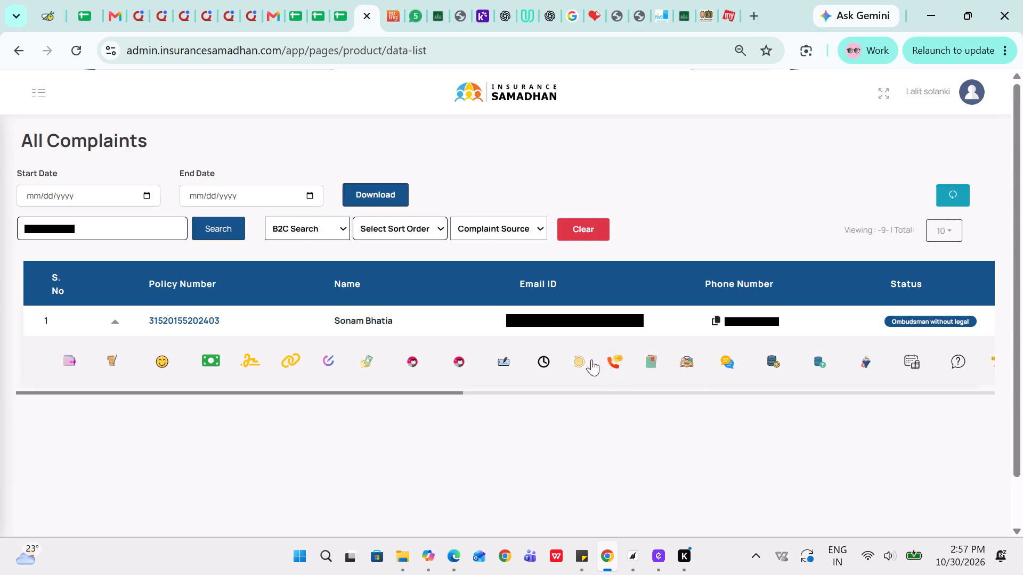
Copy the phone number of the Ombudsman without legal complaint in All Complaints.
left_click(718, 319)
Switch to Smartflo and open the old Call Detail Records (CDR) view from the call logs.
left_click(395, 0)
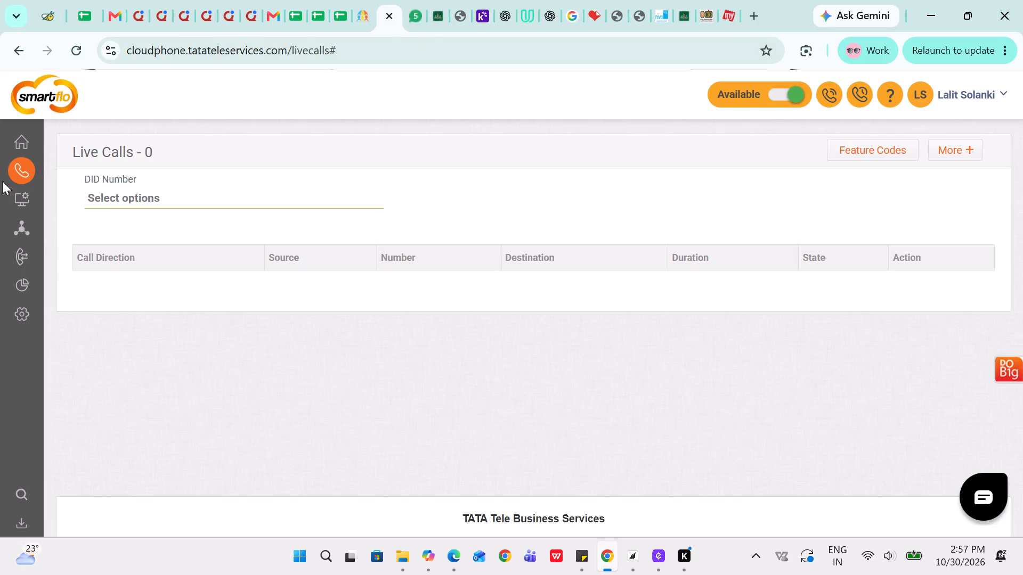
left_click(27, 250)
left_click(538, 399)
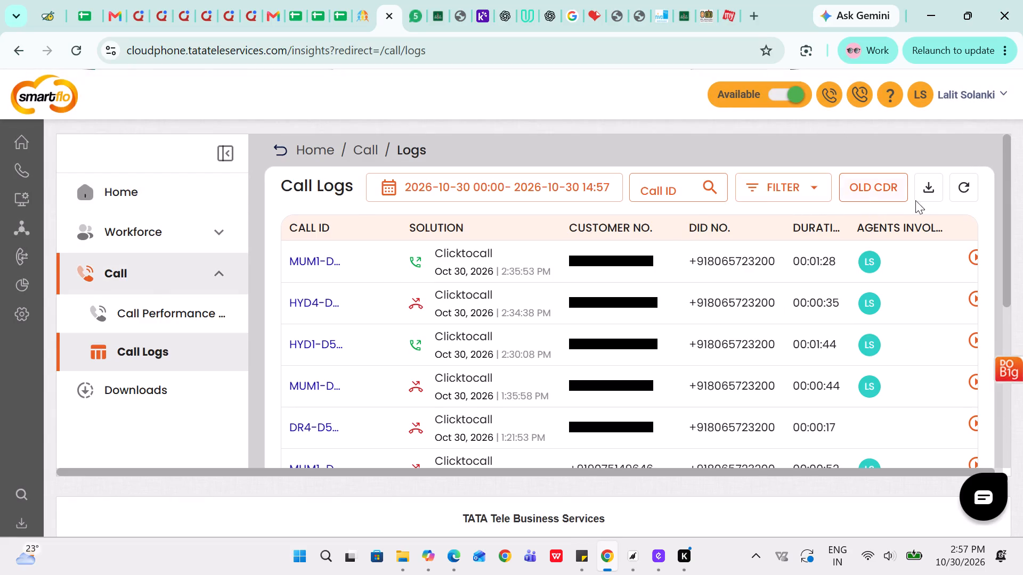
left_click(873, 187)
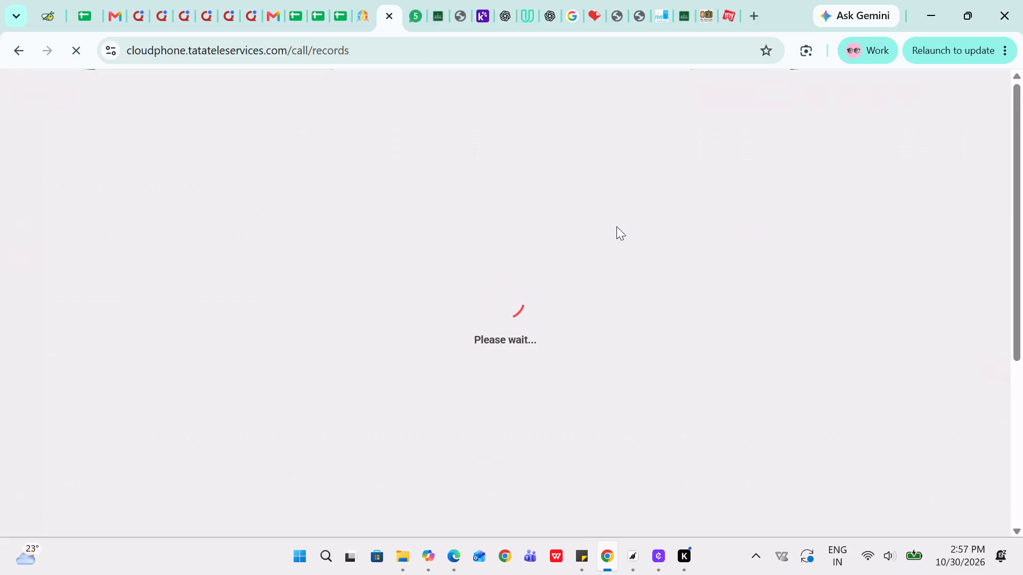
scroll(515, 227, "down", 2)
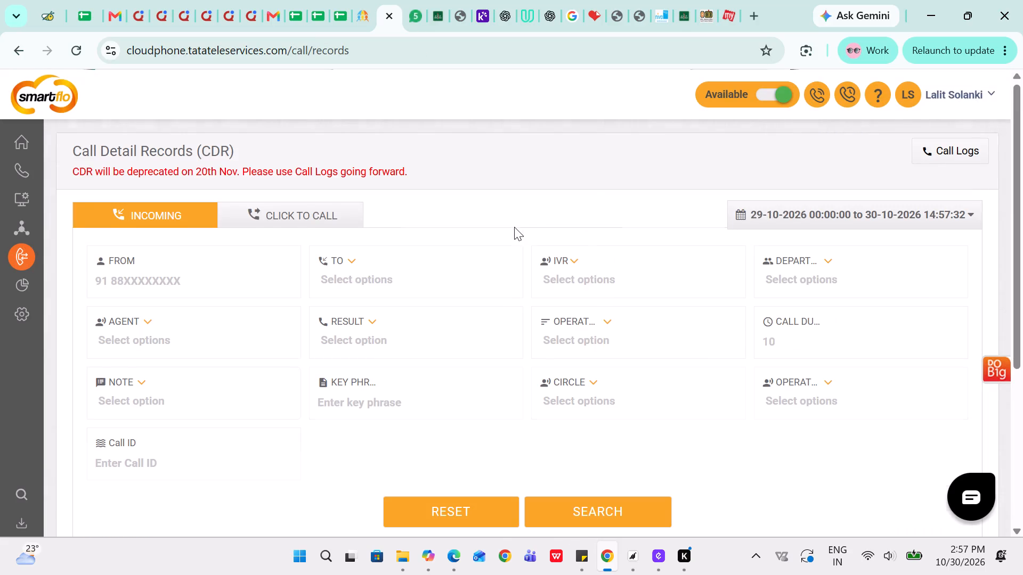
scroll(514, 227, "down", 1)
Open the complaint's communication log in All Complaints to check the date of the previous customer call.
left_click(361, 0)
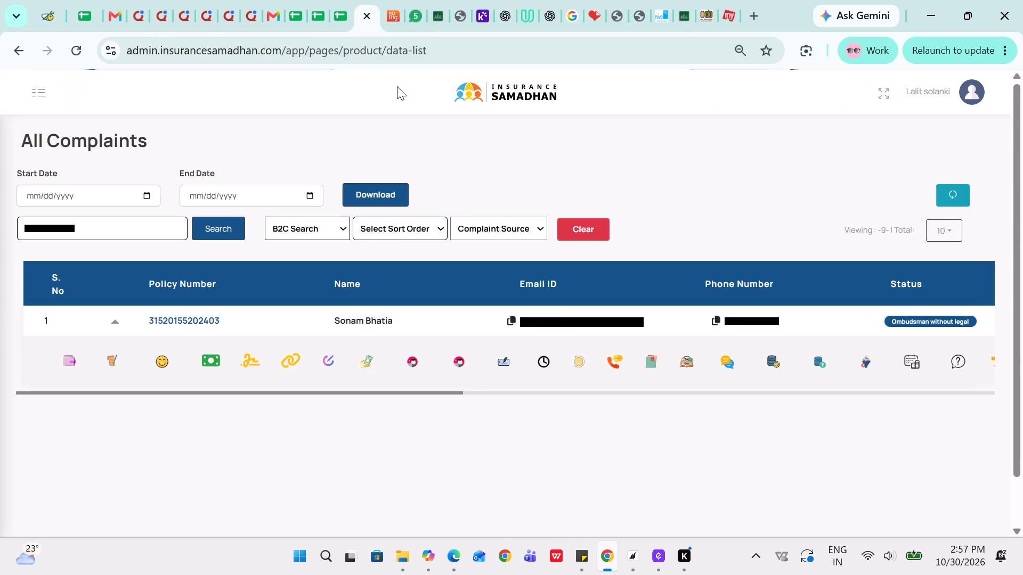
left_click(733, 363)
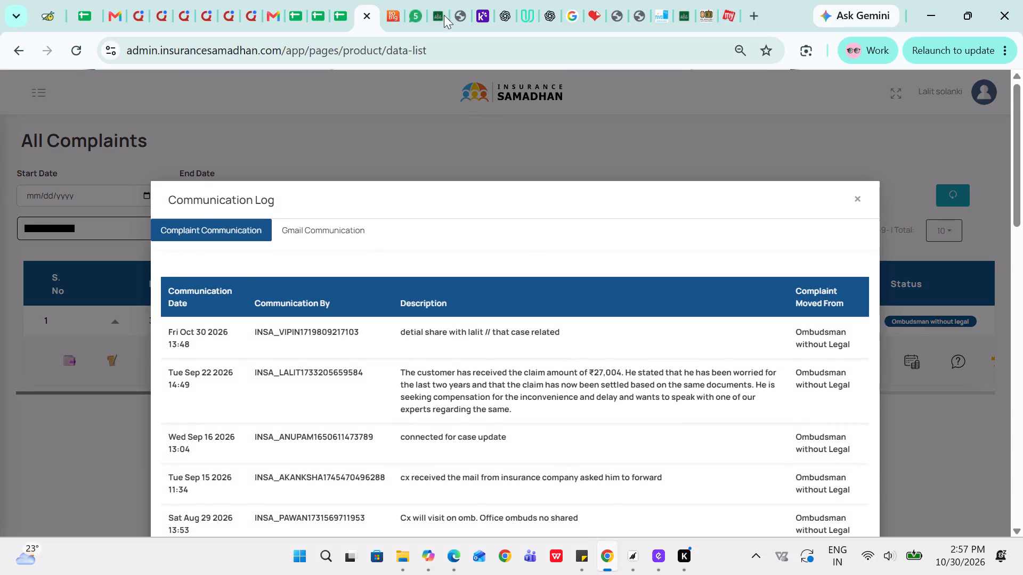
Return to Smartflo's Call Detail Records and show the click-to-call records.
left_click(392, 0)
scroll(676, 349, "up", 7)
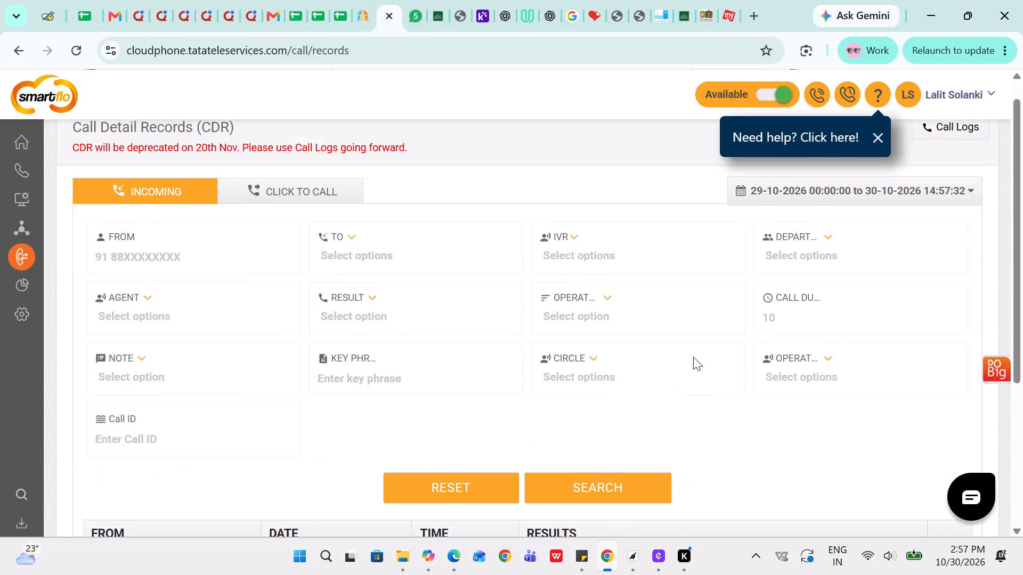
left_click(294, 219)
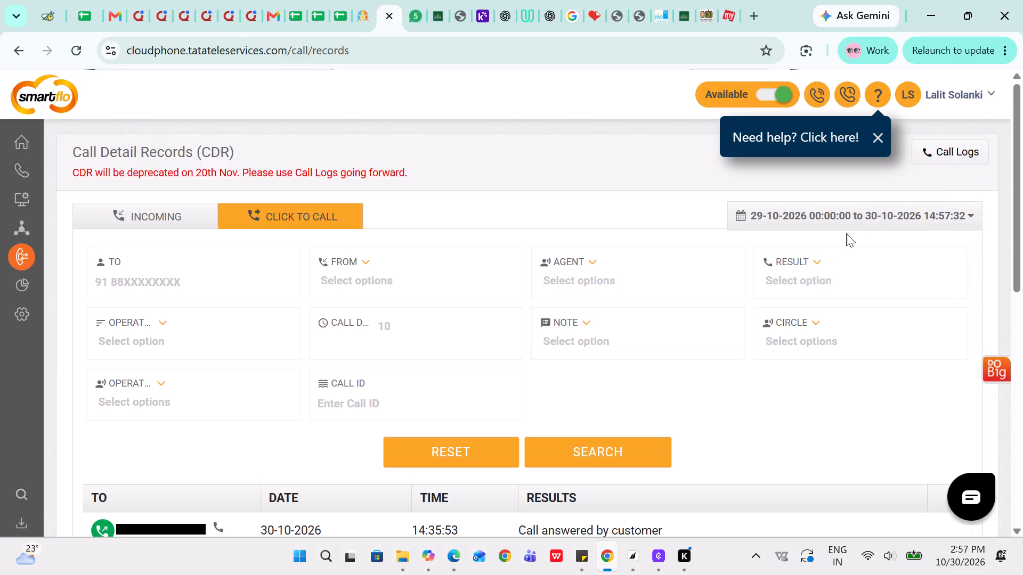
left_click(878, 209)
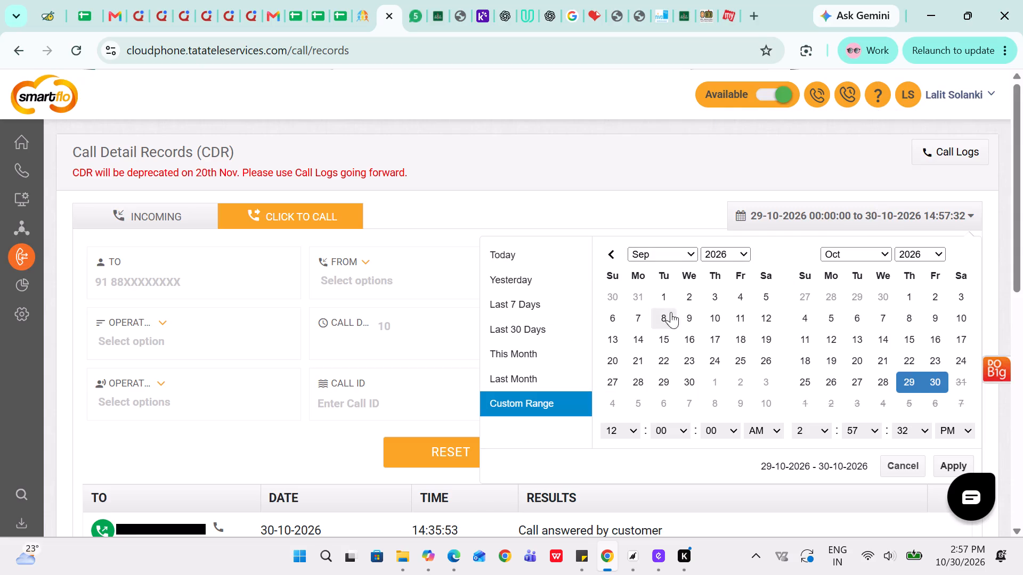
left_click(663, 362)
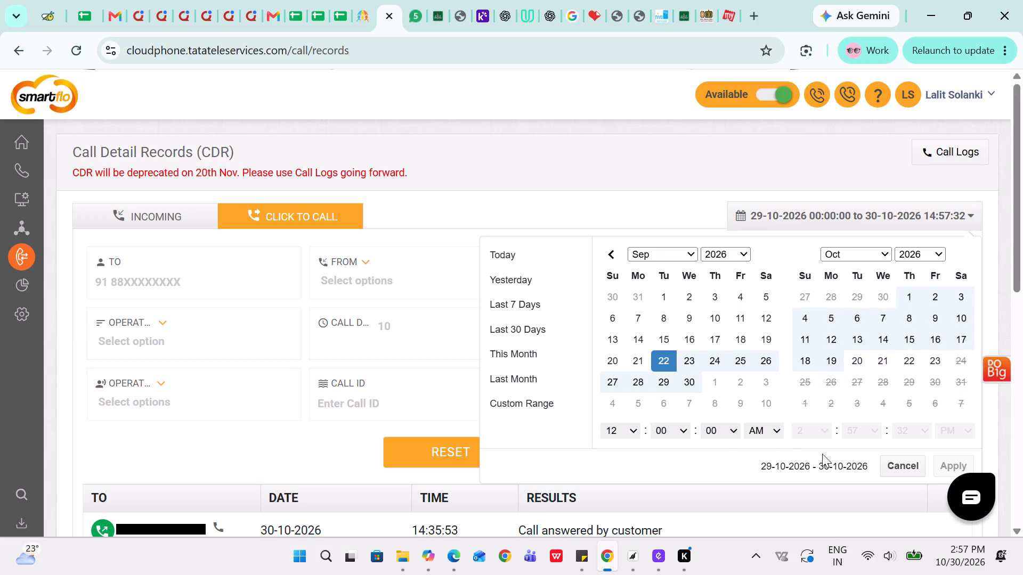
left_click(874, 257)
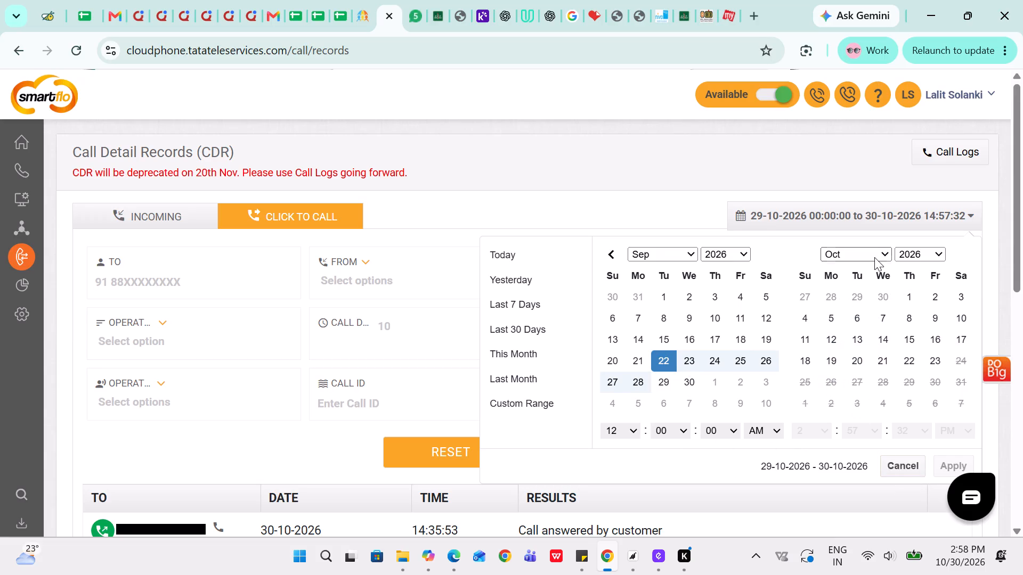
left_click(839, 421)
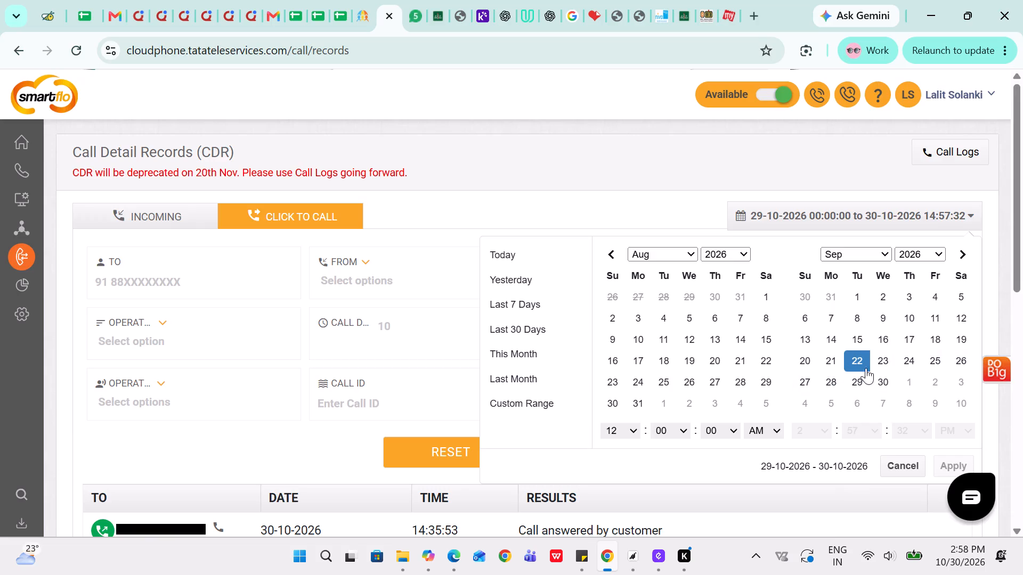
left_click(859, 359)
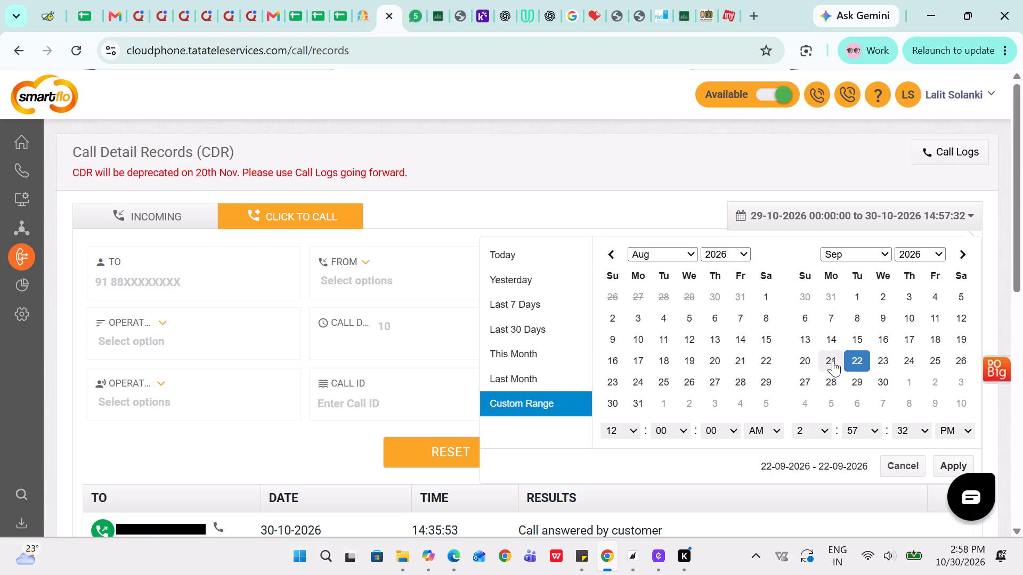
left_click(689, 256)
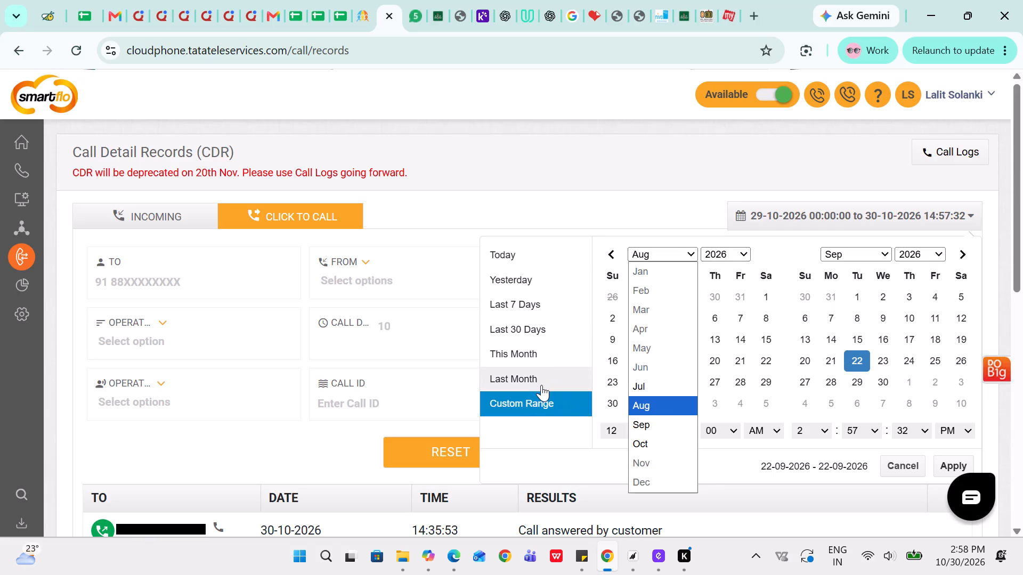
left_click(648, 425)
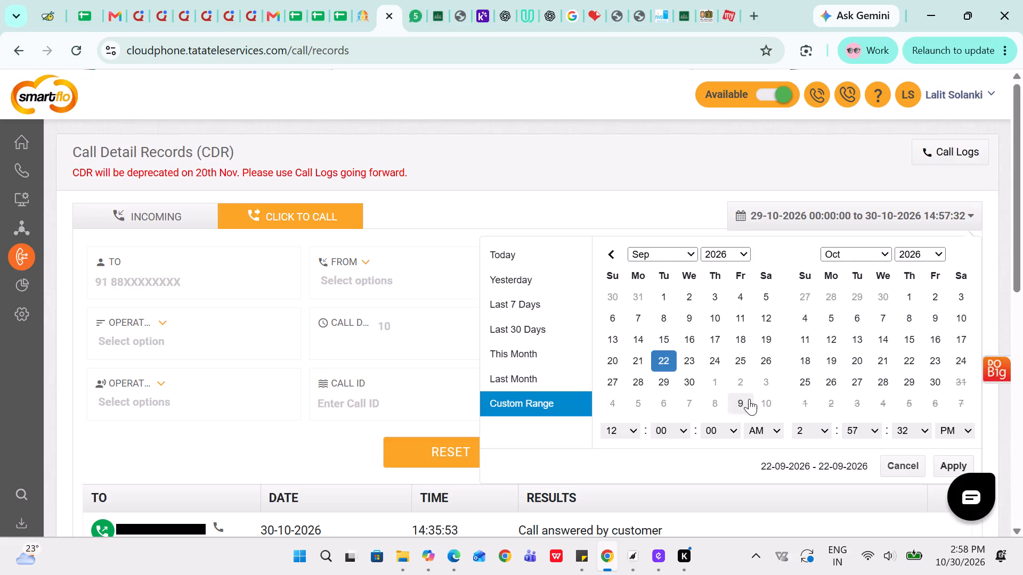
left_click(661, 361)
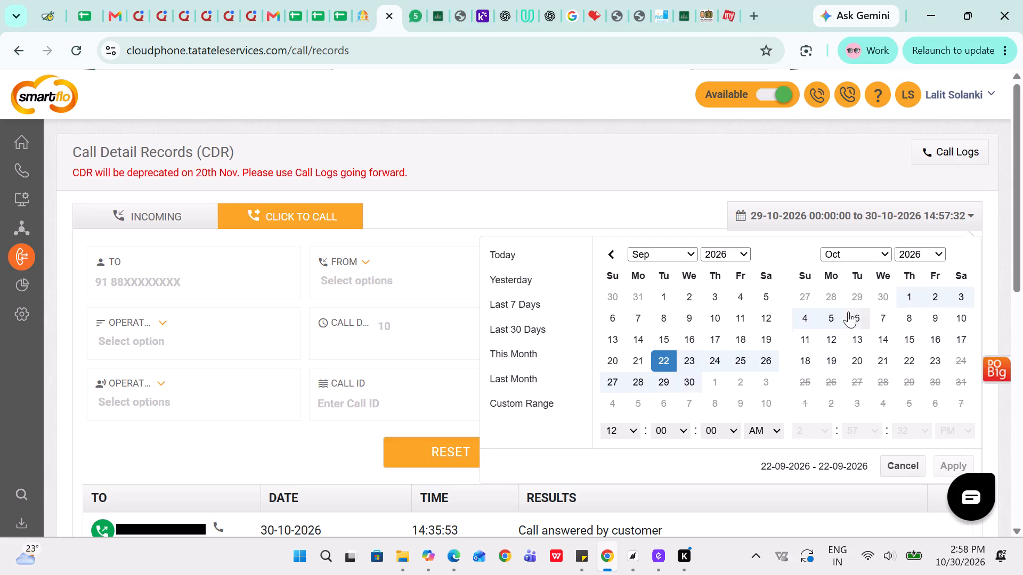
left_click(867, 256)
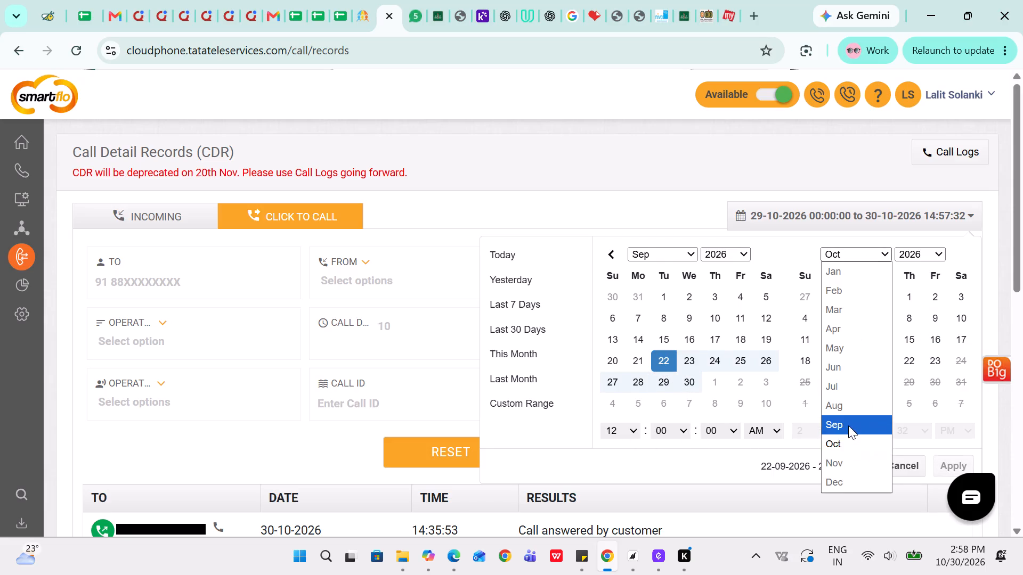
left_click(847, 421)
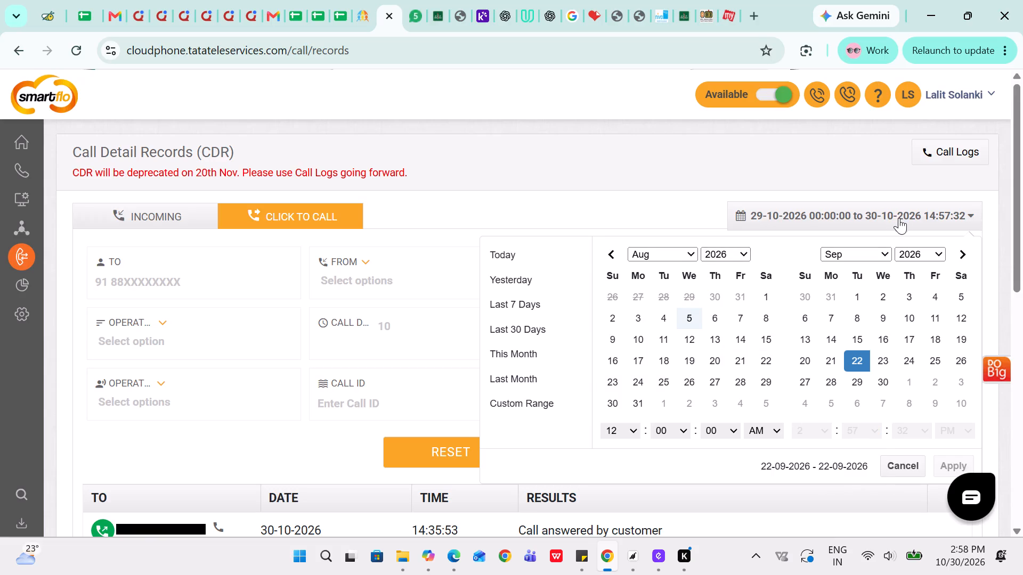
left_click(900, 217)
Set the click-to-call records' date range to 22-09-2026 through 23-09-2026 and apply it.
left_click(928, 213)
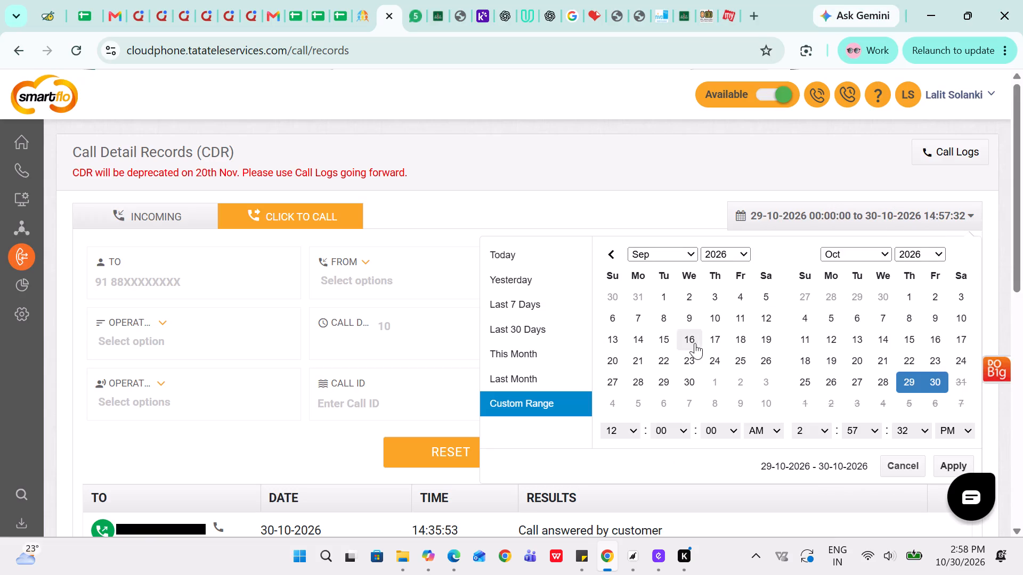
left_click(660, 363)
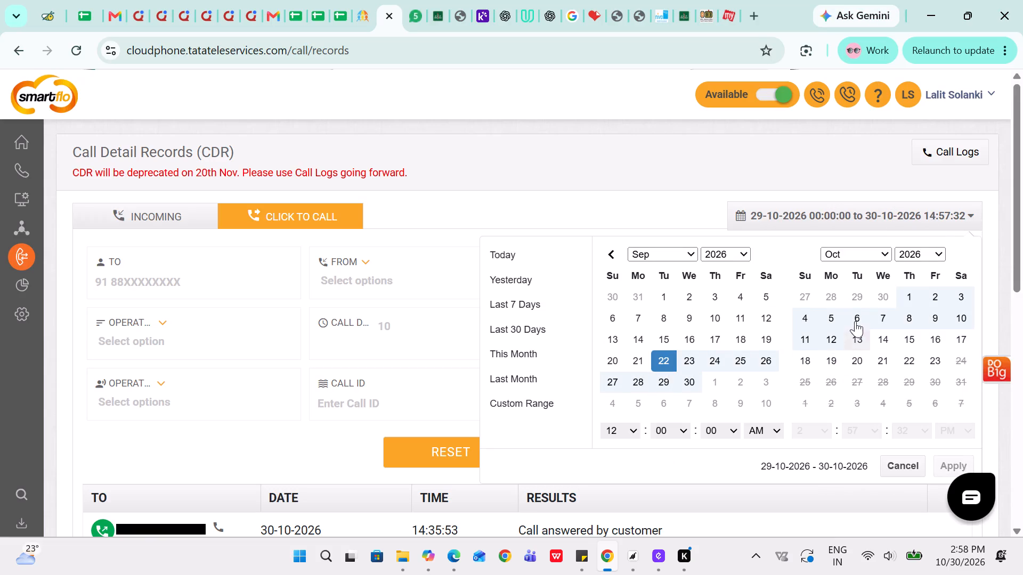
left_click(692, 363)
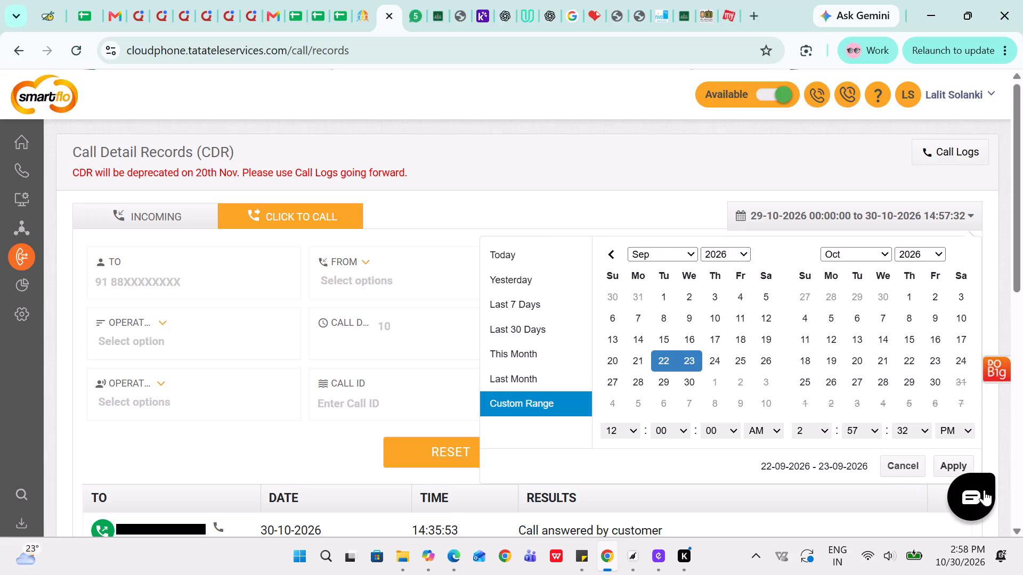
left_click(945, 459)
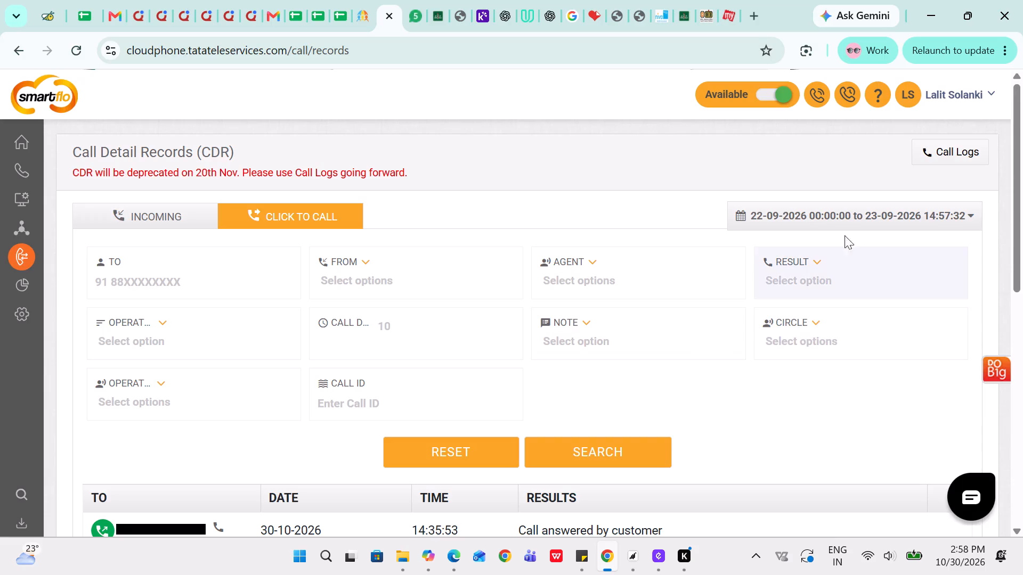
Limit the call records' date range to the single day 22-09-2026 and apply it.
left_click(862, 213)
left_click(692, 360)
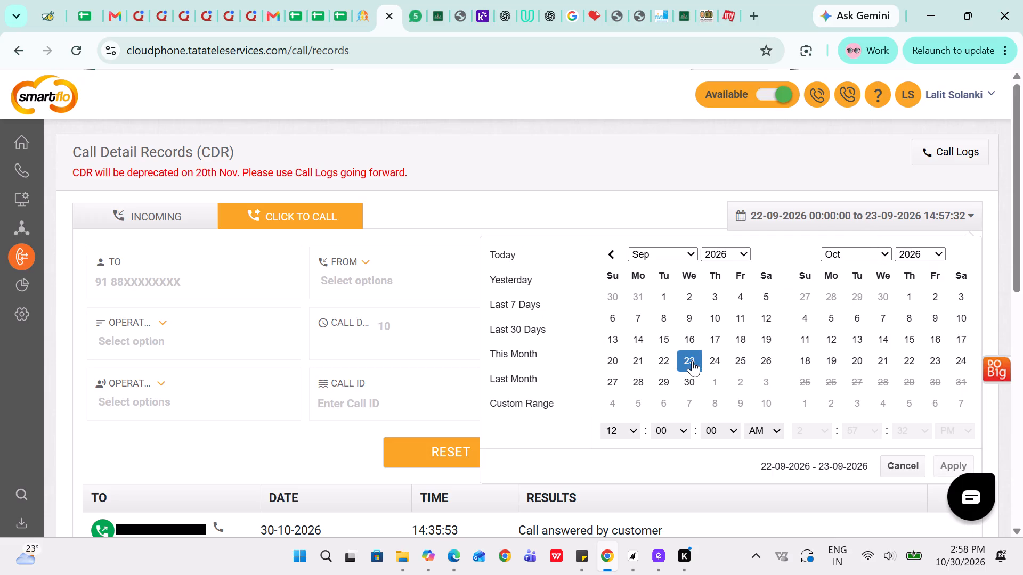
left_click(668, 361)
left_click(668, 361)
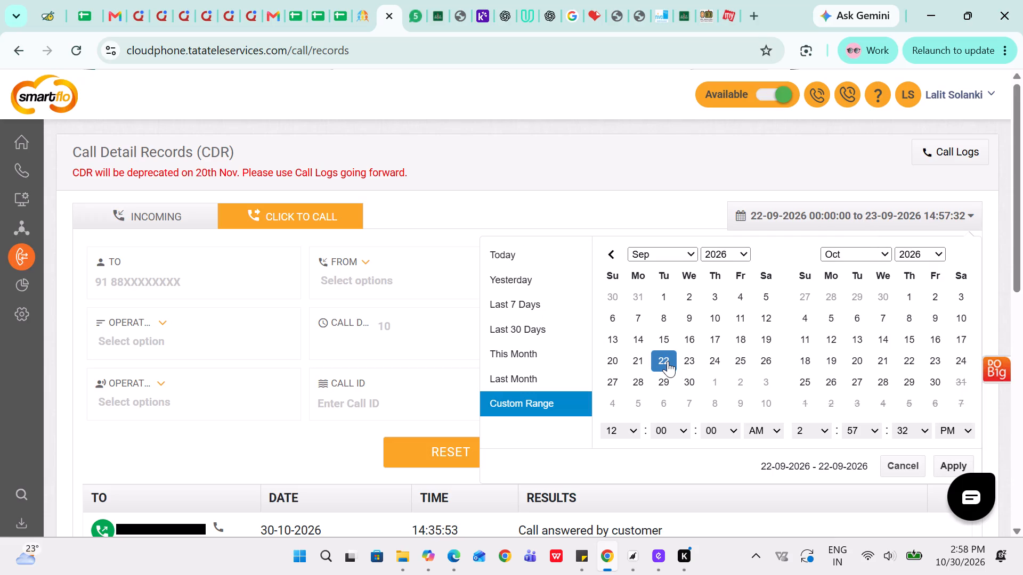
left_click(936, 465)
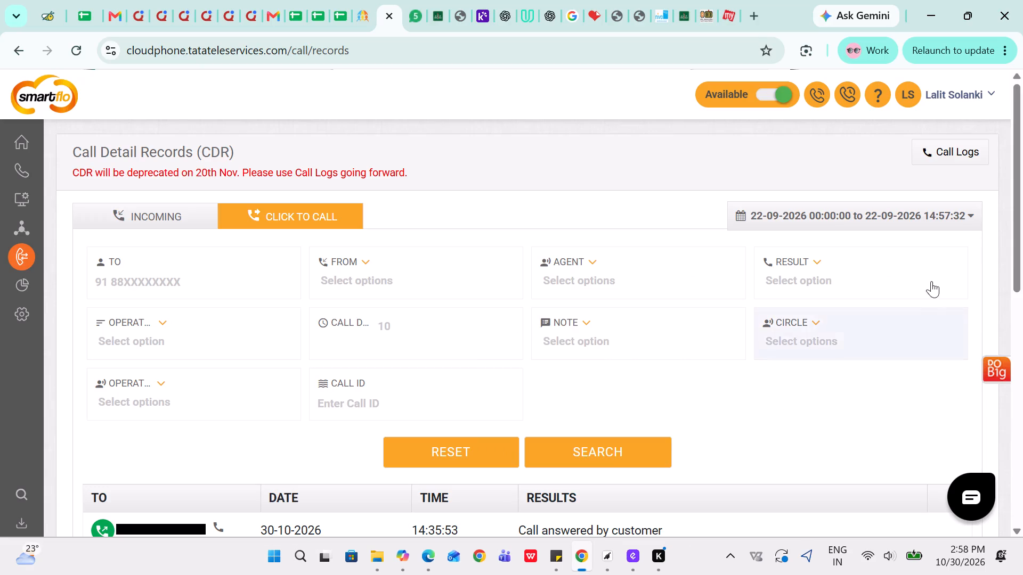
Check the 22 September entry's time in the communication log and set the date range's end time to 3:57:32 PM.
left_click(946, 213)
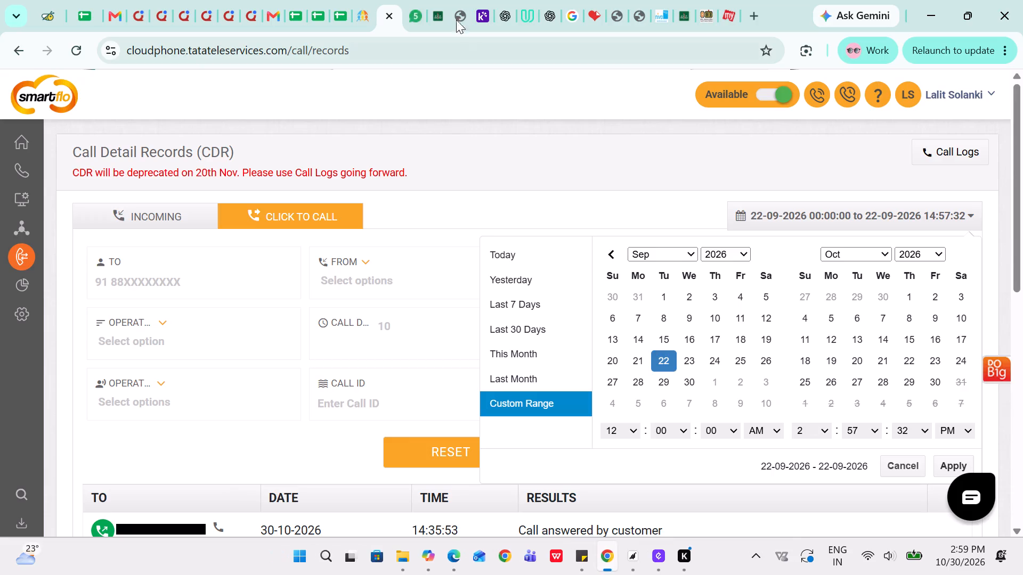
left_click(364, 0)
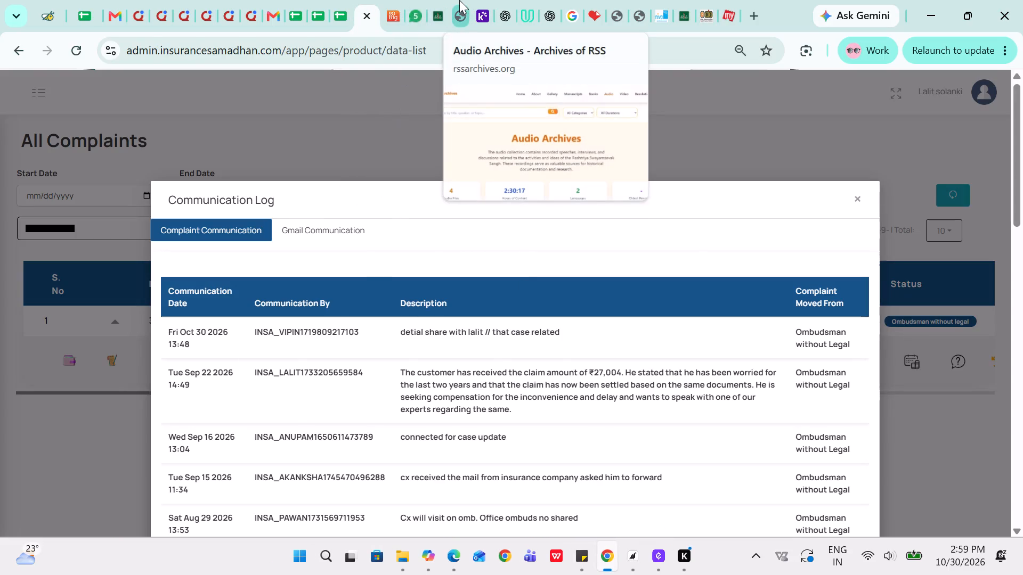
left_click(393, 0)
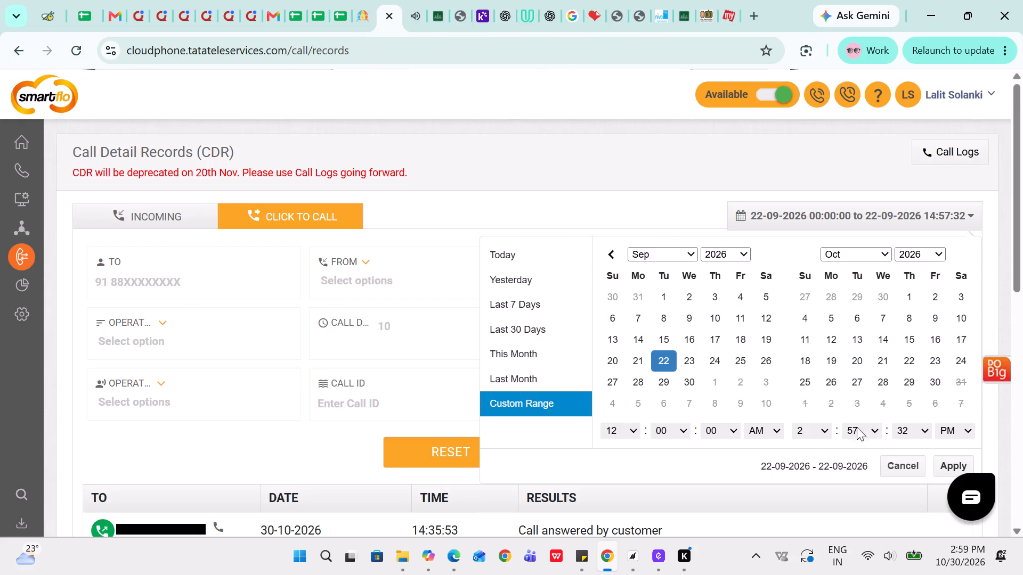
left_click(814, 429)
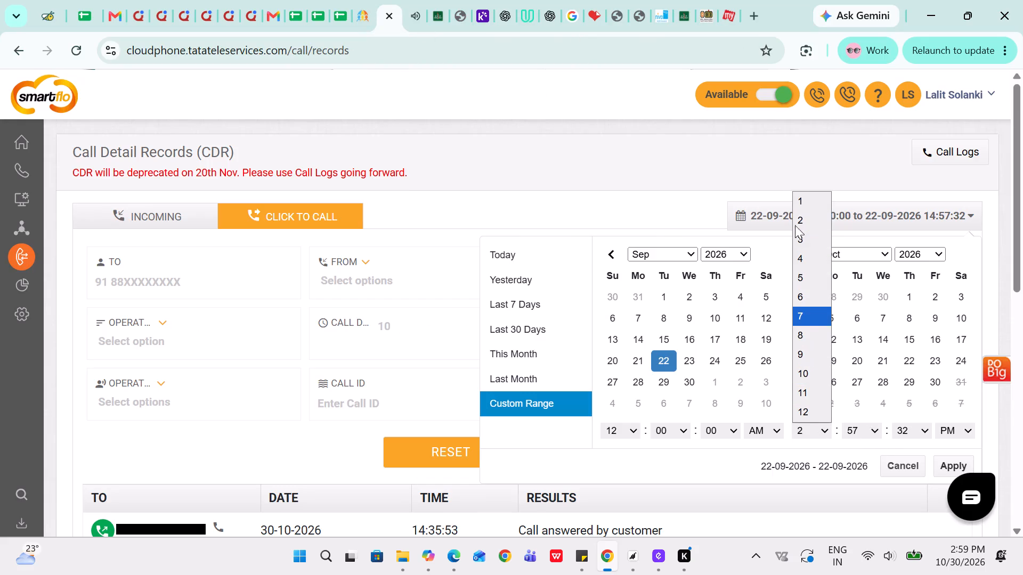
left_click(801, 240)
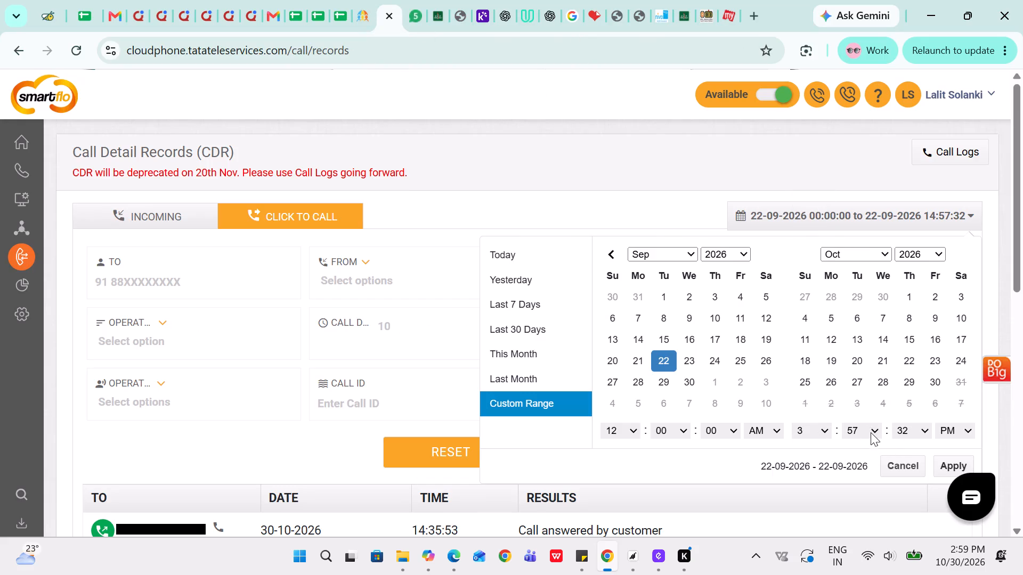
left_click(944, 470)
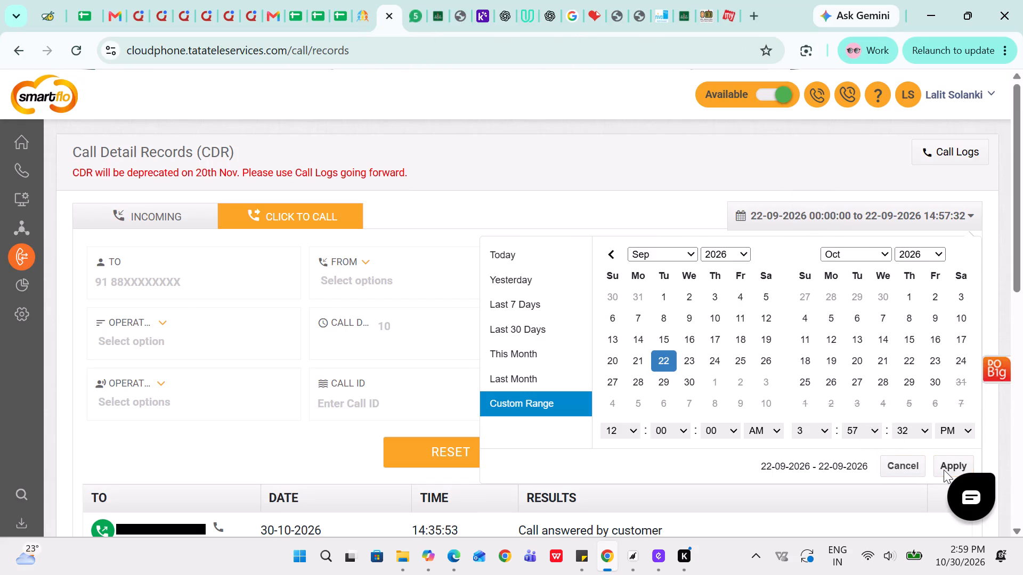
Apply the 22-09-2026 date range ending at 15:57:32, search the click-to-call records and review the listed calls.
left_click(947, 464)
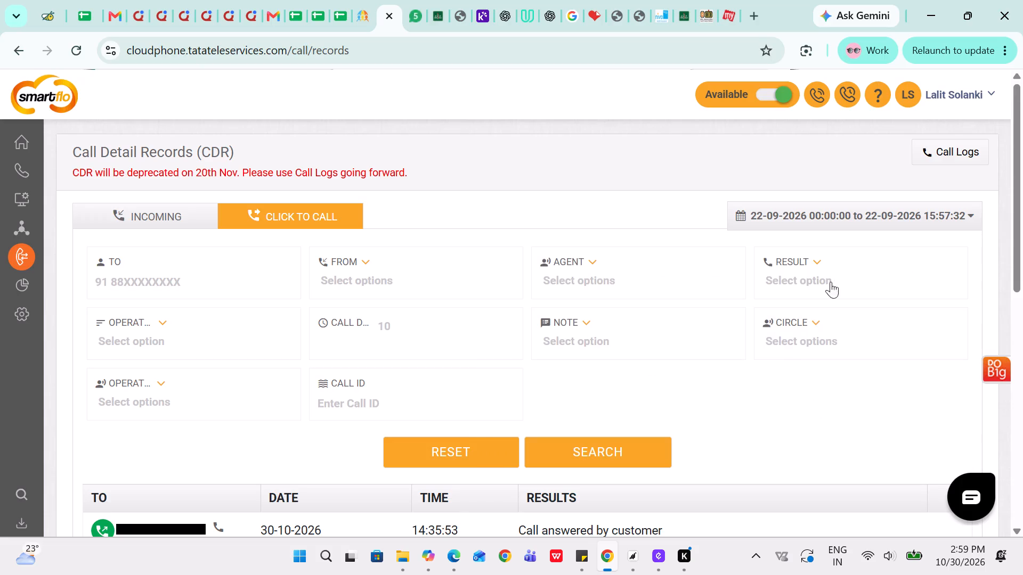
scroll(601, 312, "down", 1)
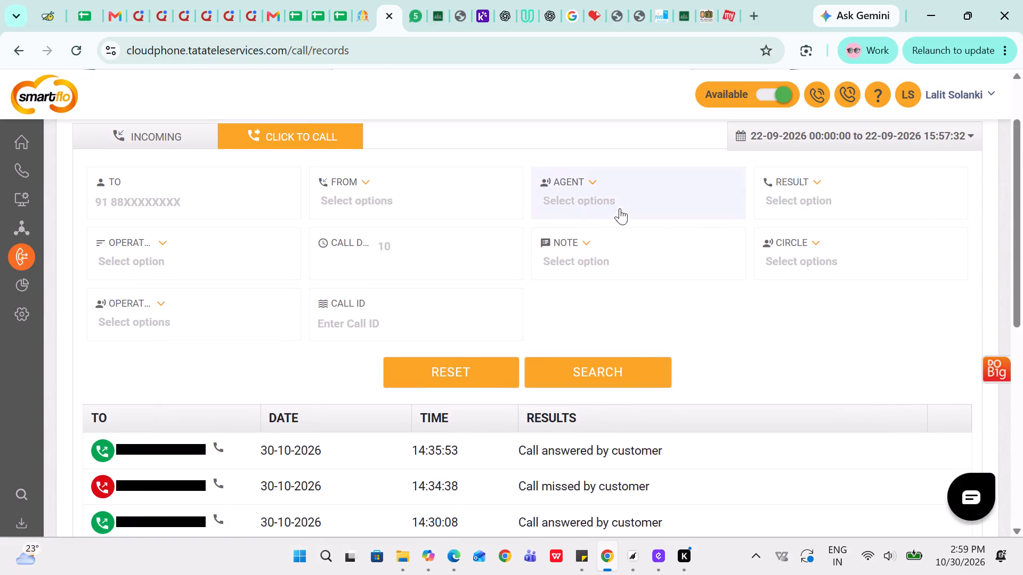
scroll(736, 334, "up", 3)
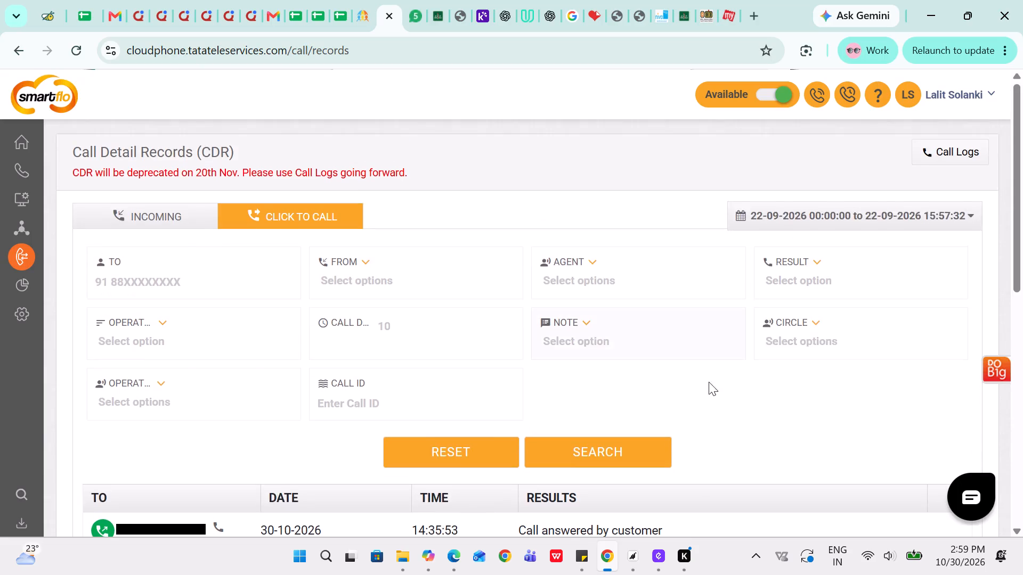
scroll(685, 396, "down", 2)
left_click(614, 275)
left_click(617, 283)
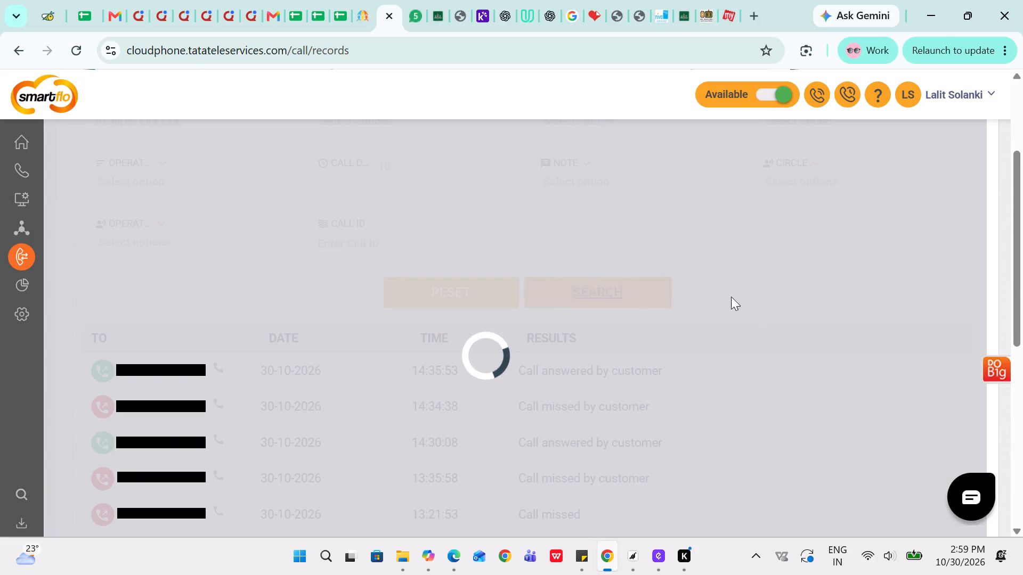
scroll(758, 303, "up", 7)
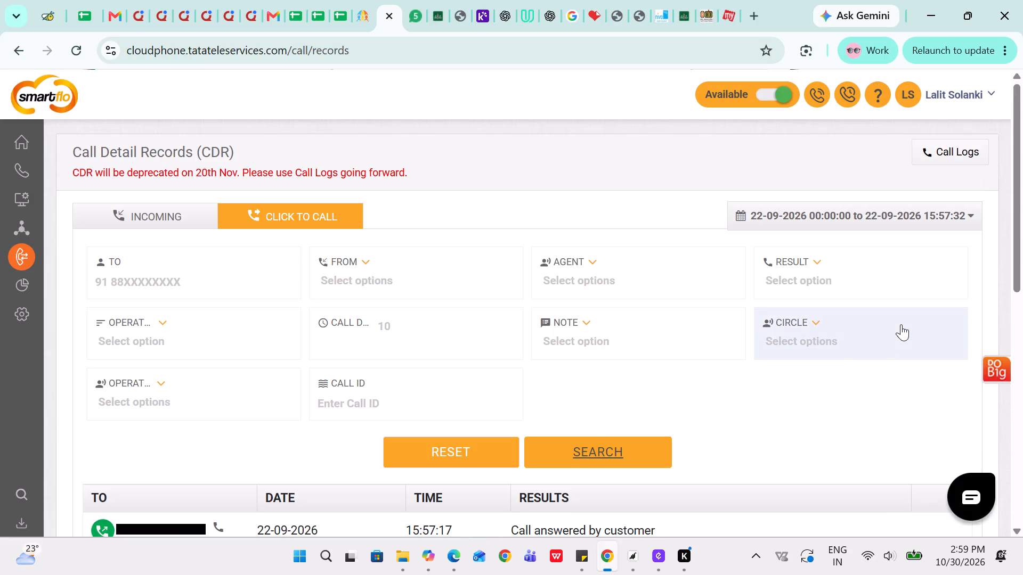
scroll(665, 370, "down", 3)
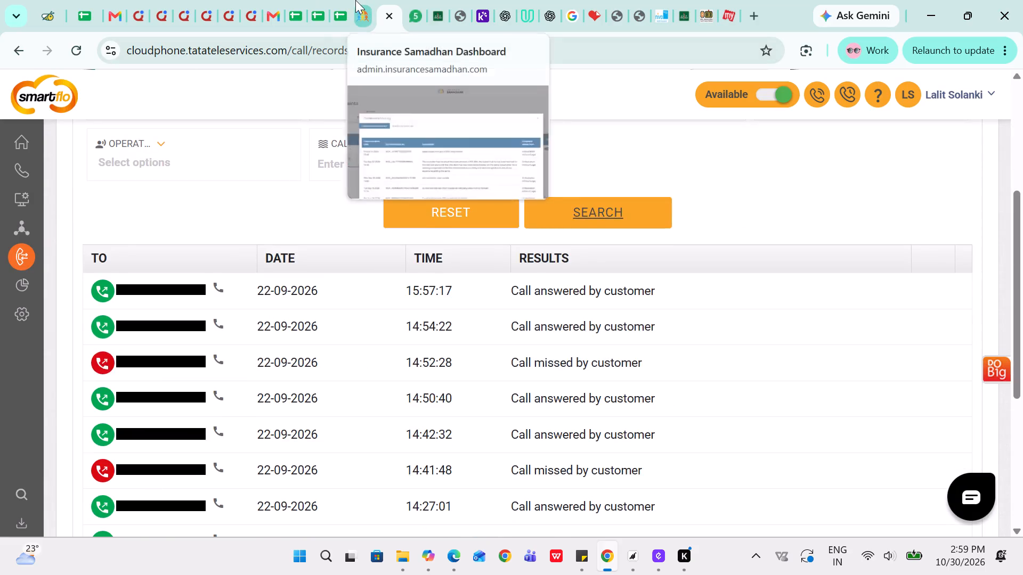
Switch to the Insurance Samadhan dashboard, dismiss the communication log and open the listed complaint's details by its policy number.
left_click(355, 0)
left_click(421, 171)
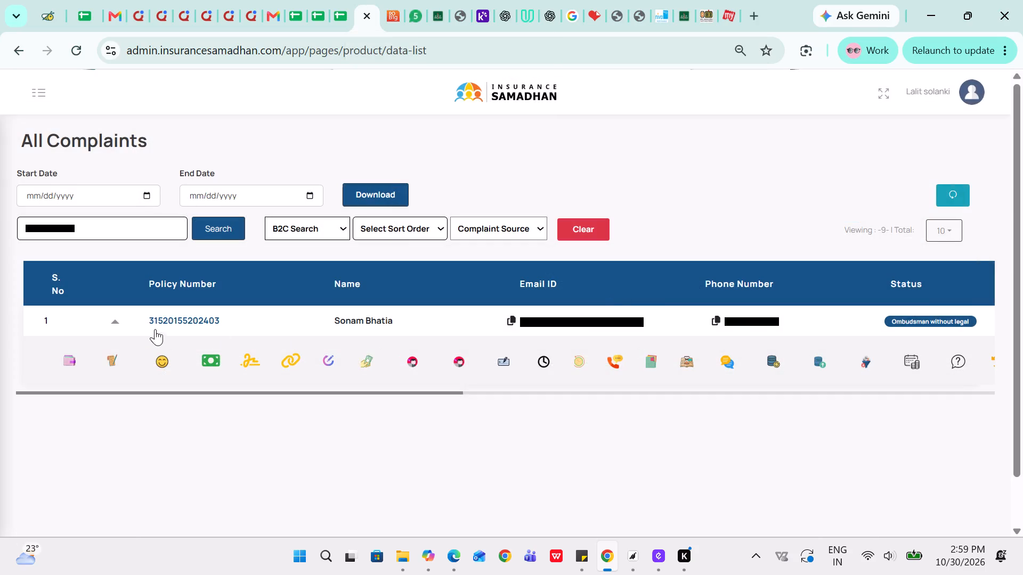
left_click(191, 323)
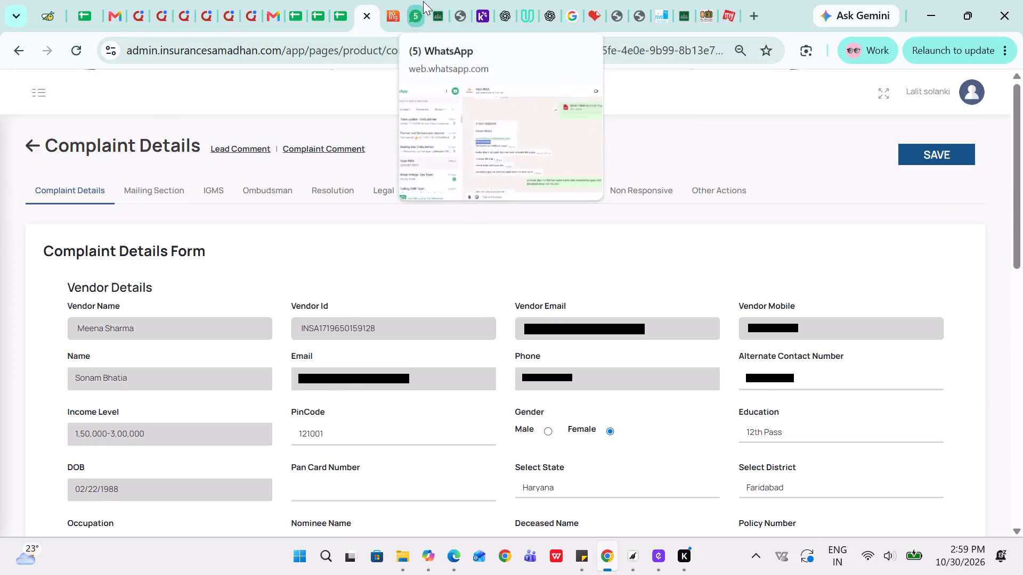
Open the complaint's comment log and compare its 22 September entry's time with the Smartflo call records for 22-09-2026.
left_click(341, 143)
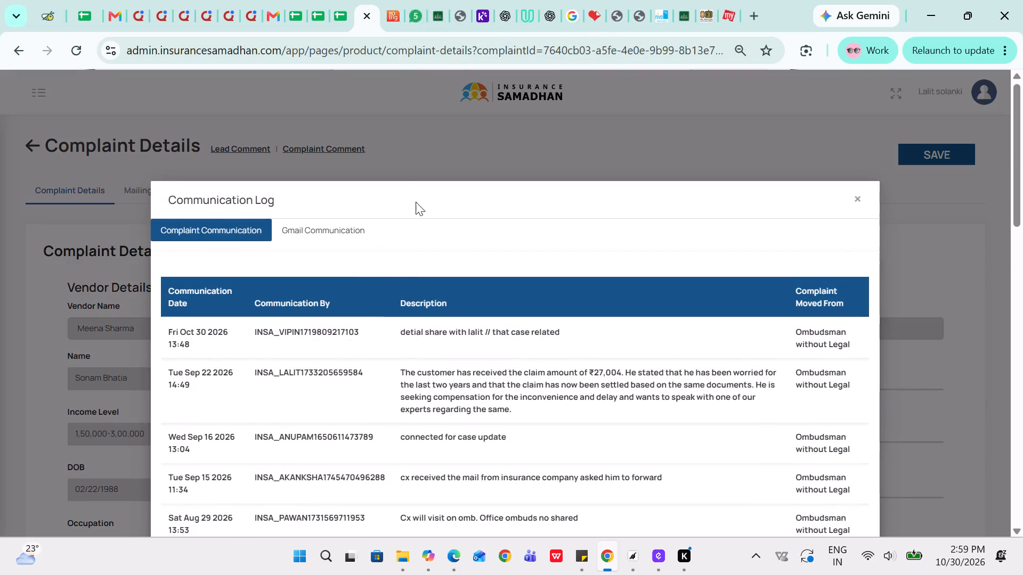
left_click(395, 0)
scroll(456, 346, "down", 1)
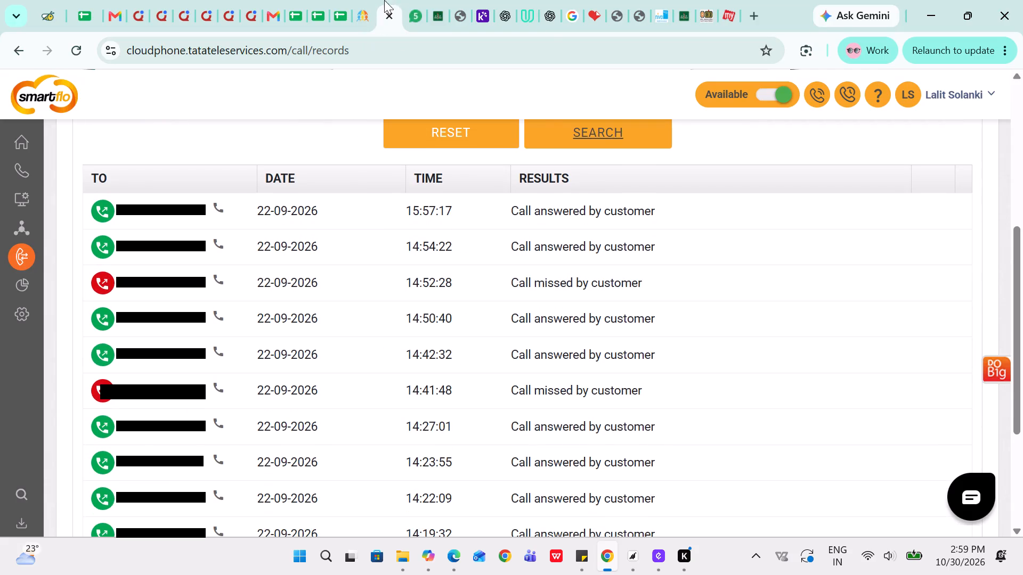
left_click(367, 0)
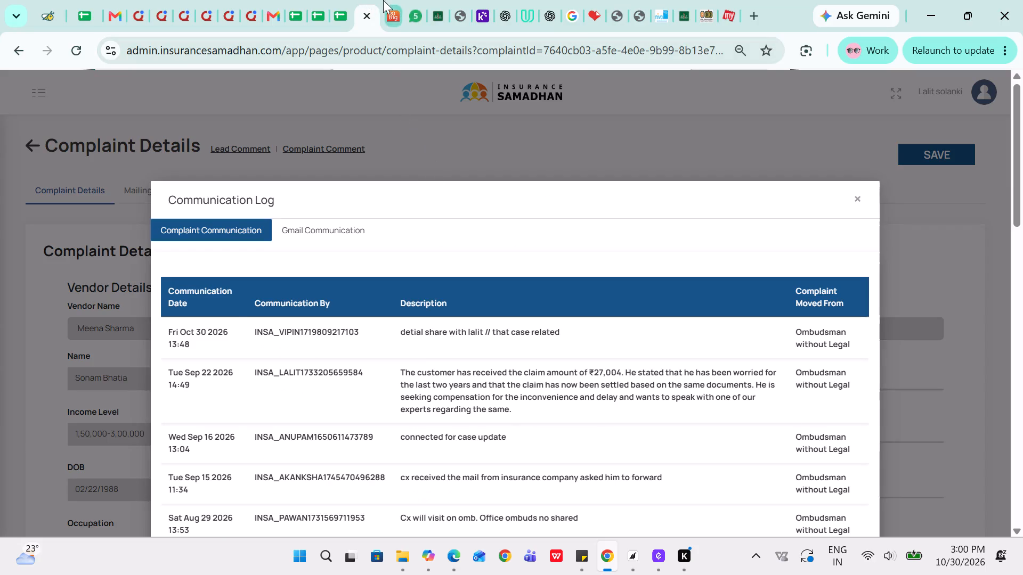
left_click(395, 0)
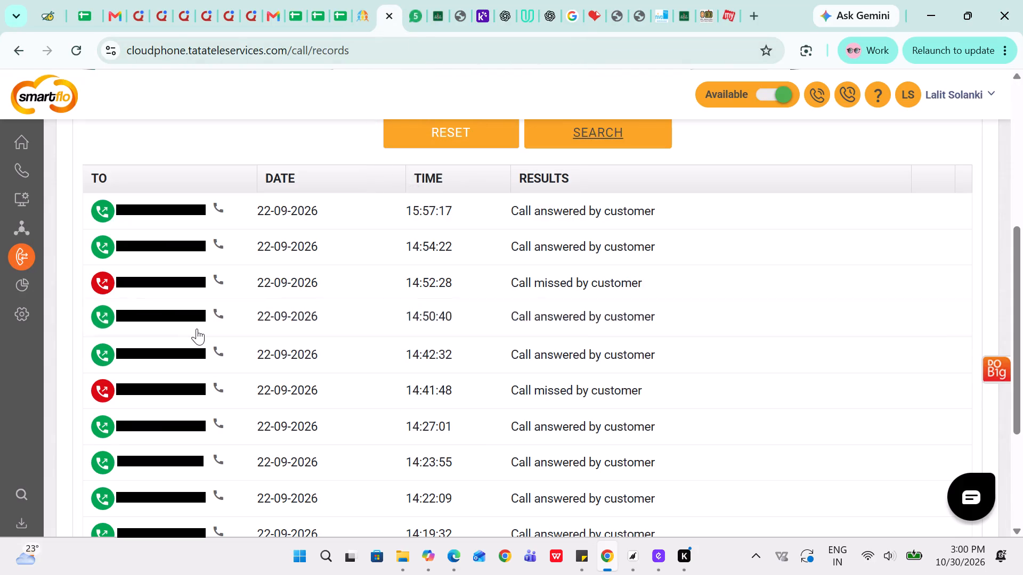
left_click(369, 0)
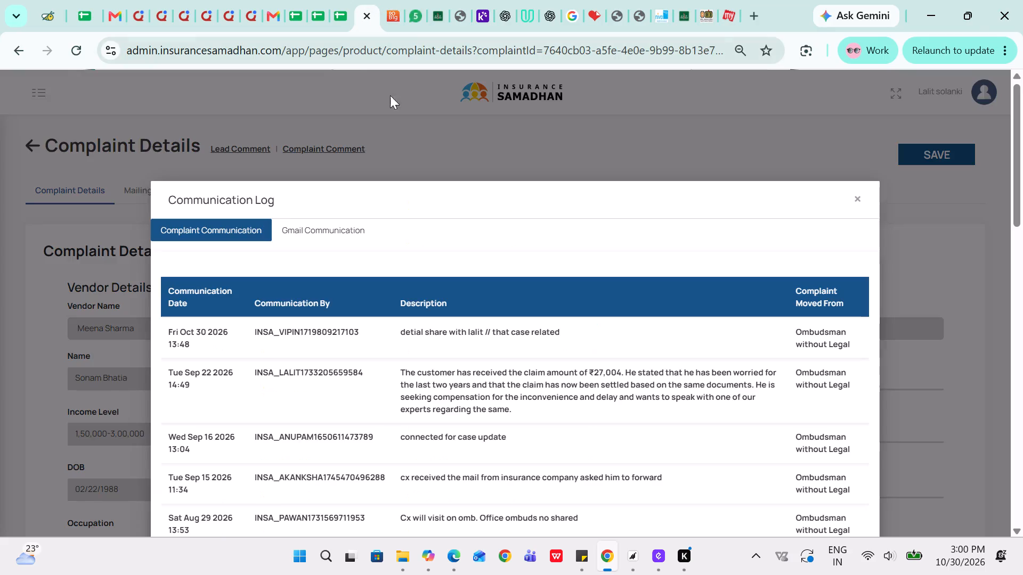
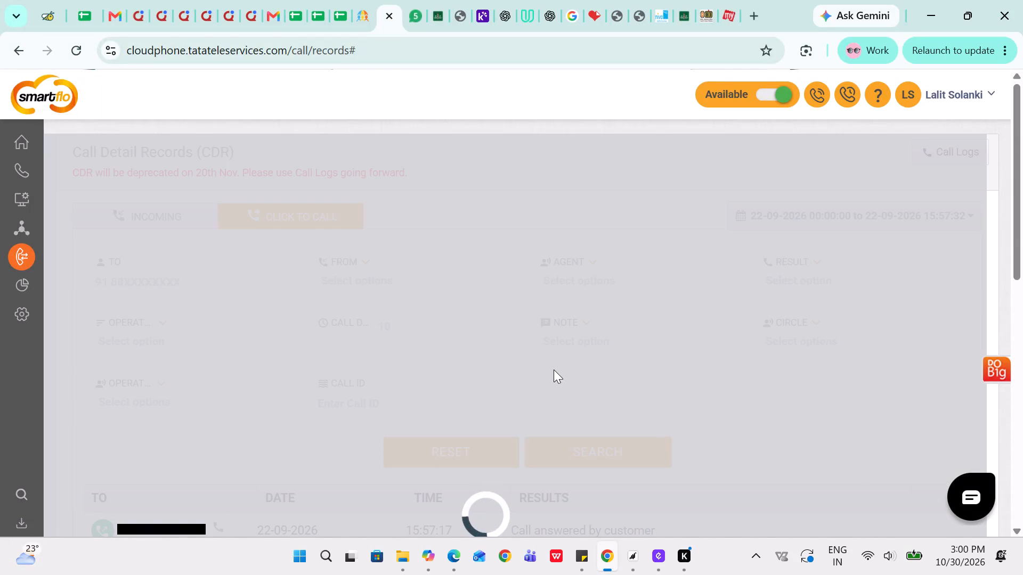
Look through the second page of click-to-call records for 22-09-2026 to trace the customer's call.
scroll(554, 369, "down", 1)
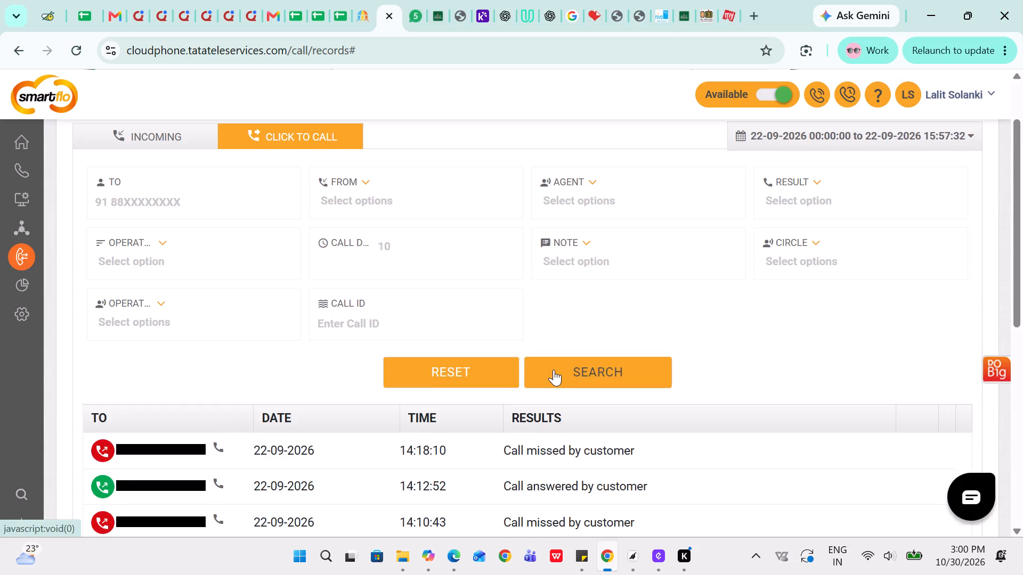
scroll(554, 369, "down", 4)
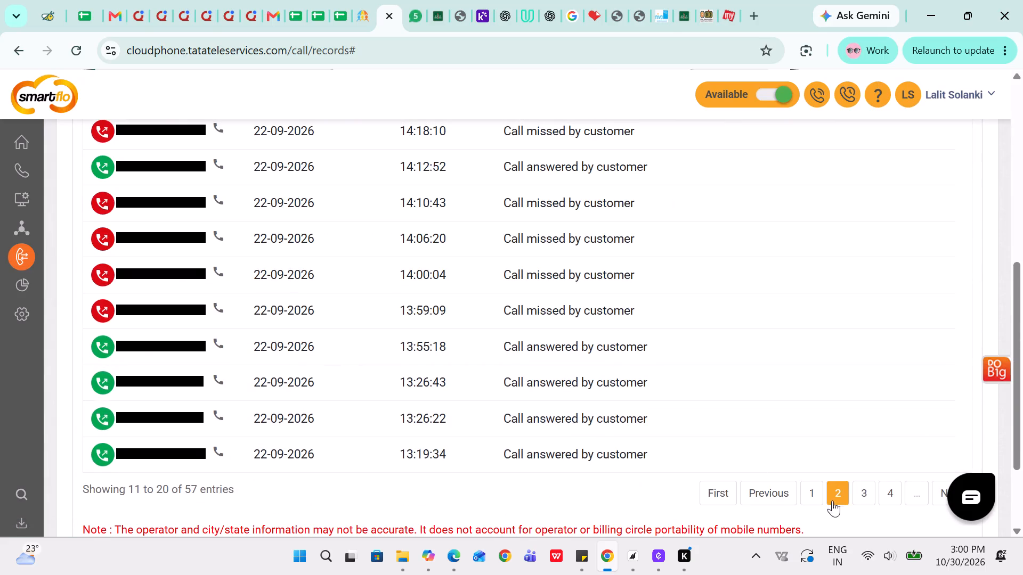
Return to the first page of the 22-09-2026 call records and compare the listed numbers with the complaint's contact numbers in Insurance Samadhan.
left_click(808, 492)
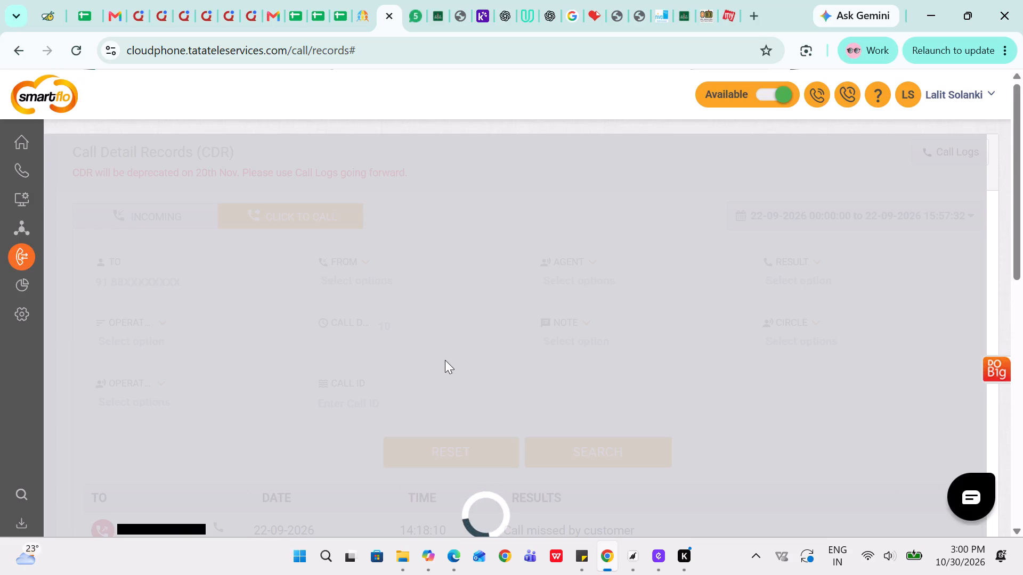
scroll(483, 346, "down", 4)
scroll(285, 336, "down", 2)
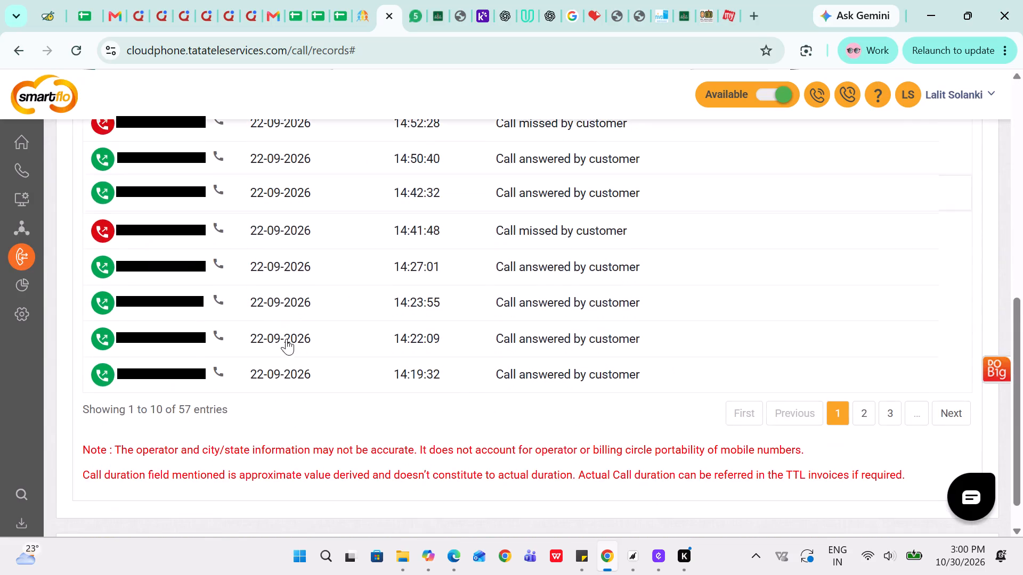
scroll(226, 334, "up", 1)
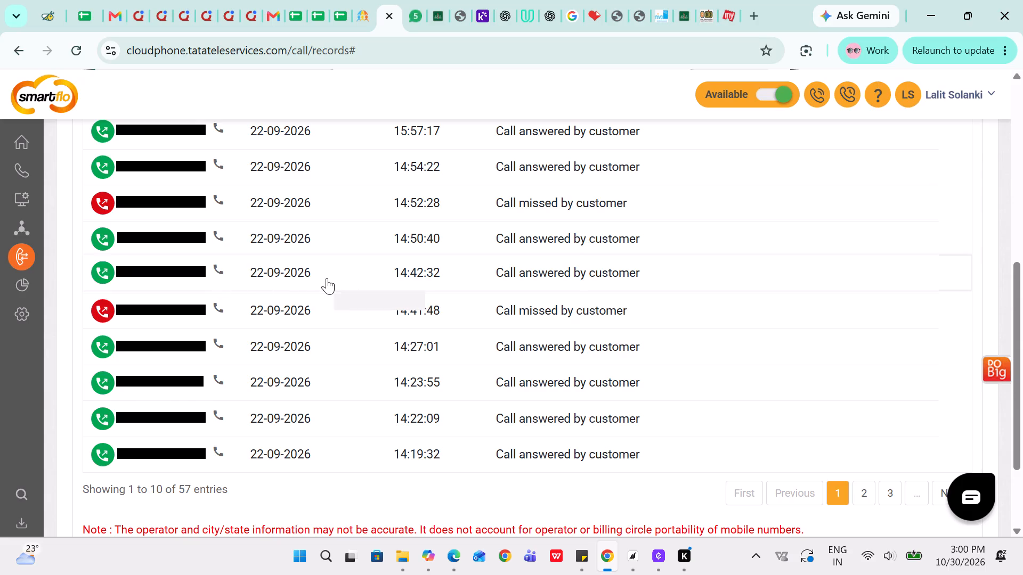
left_click(361, 0)
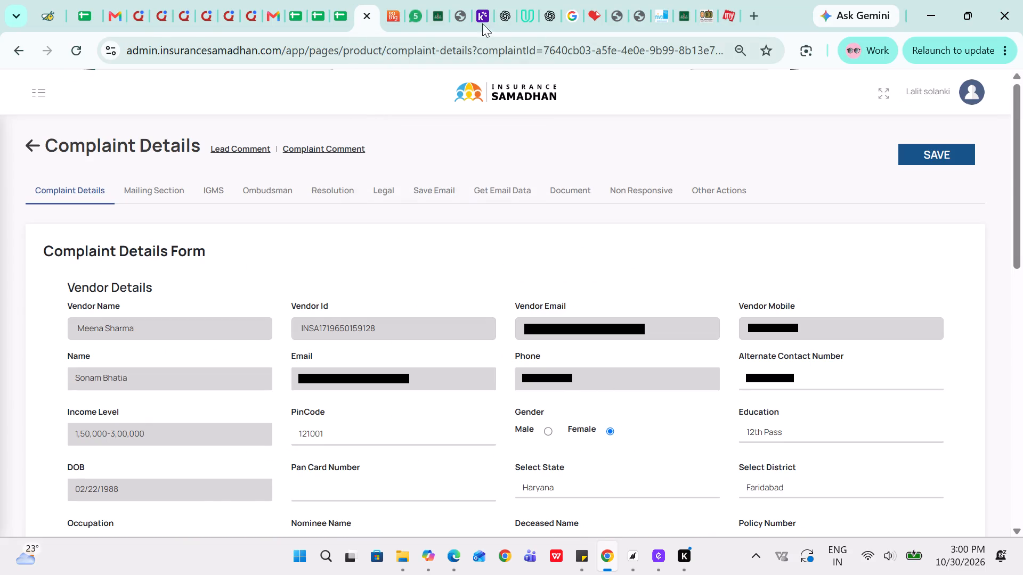
left_click(384, 0)
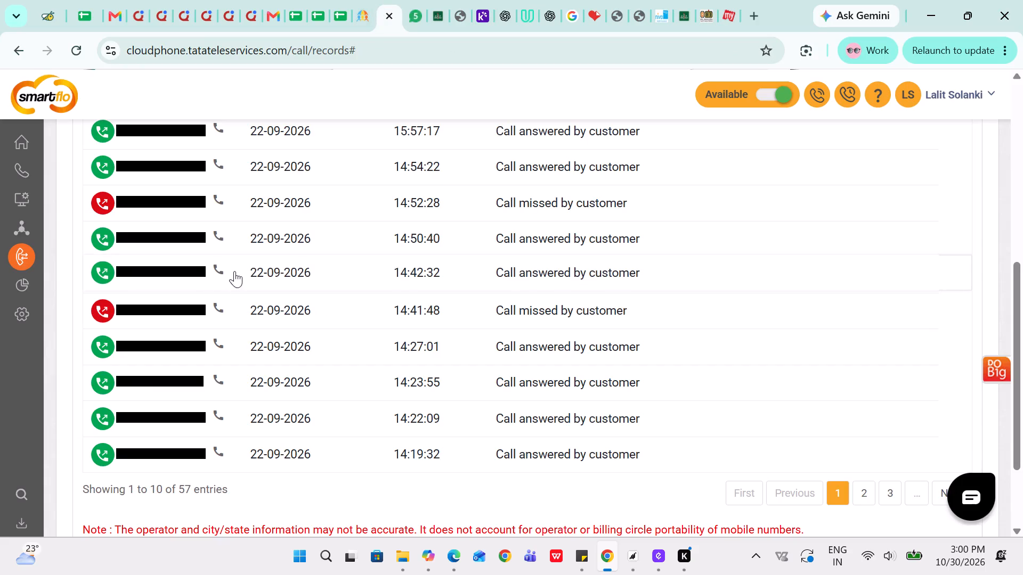
Expand the 14:42:32 call record of 22-09-2026 and play its call recording.
left_click(234, 271)
left_click(819, 327)
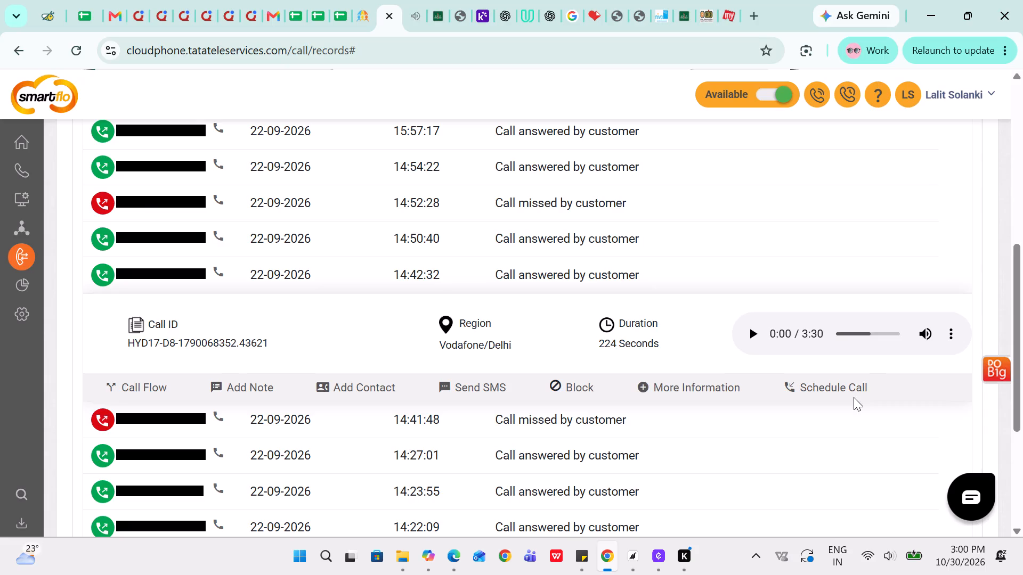
left_click(753, 336)
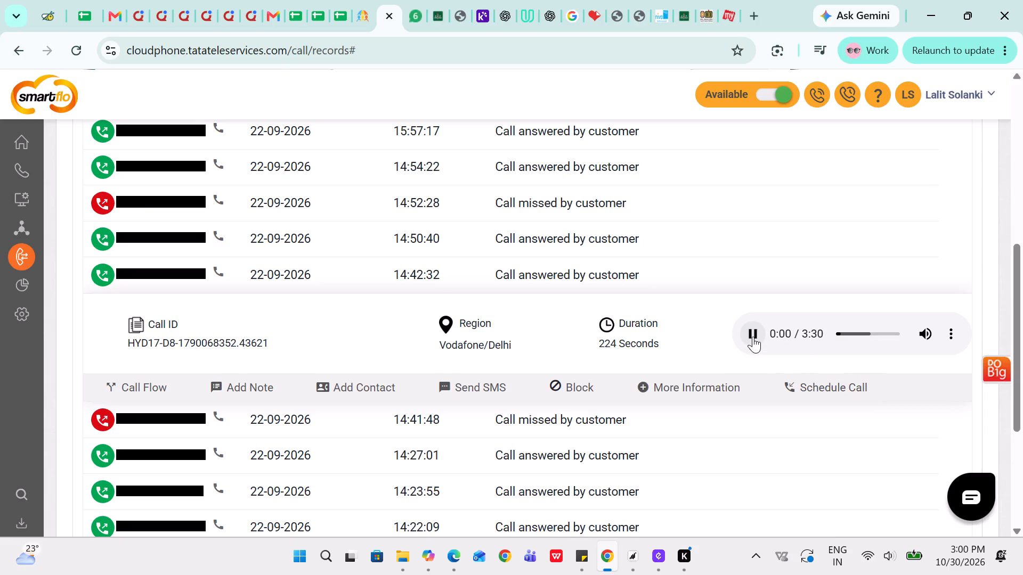
Raise the system sound volume to 45 for listening to the recording.
left_click(894, 557)
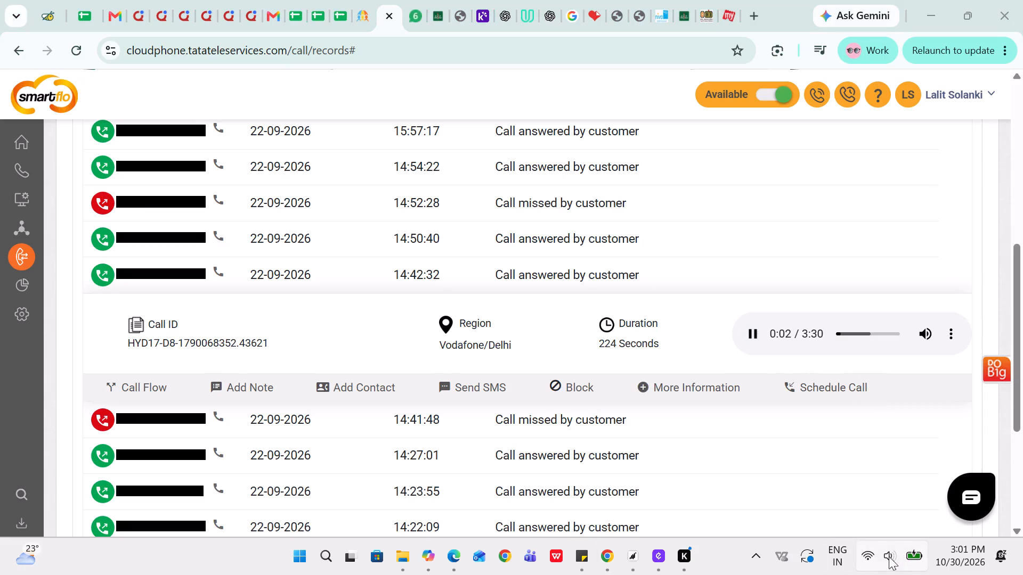
left_click(894, 556)
left_click(893, 556)
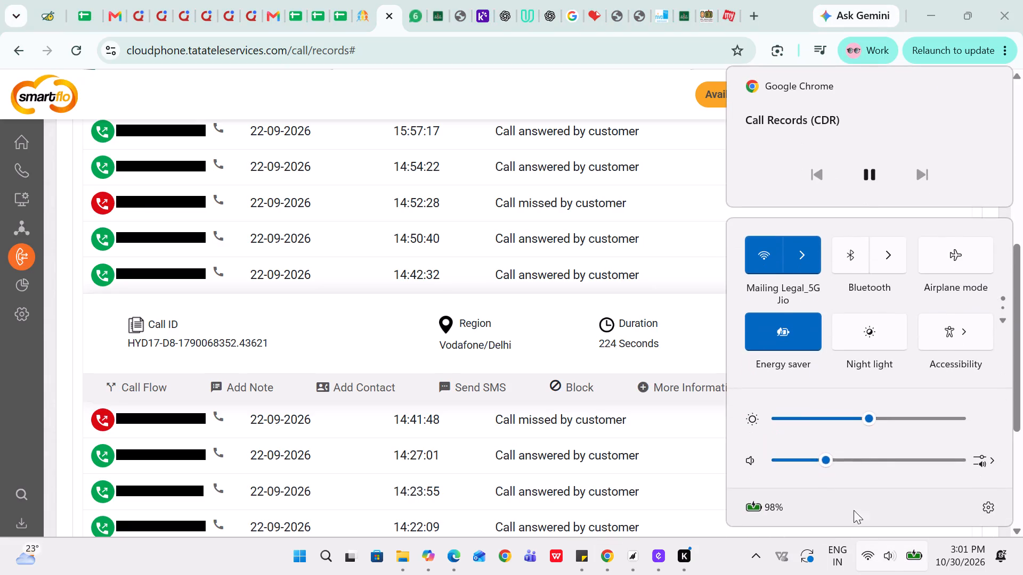
left_click_drag(827, 462, 852, 473)
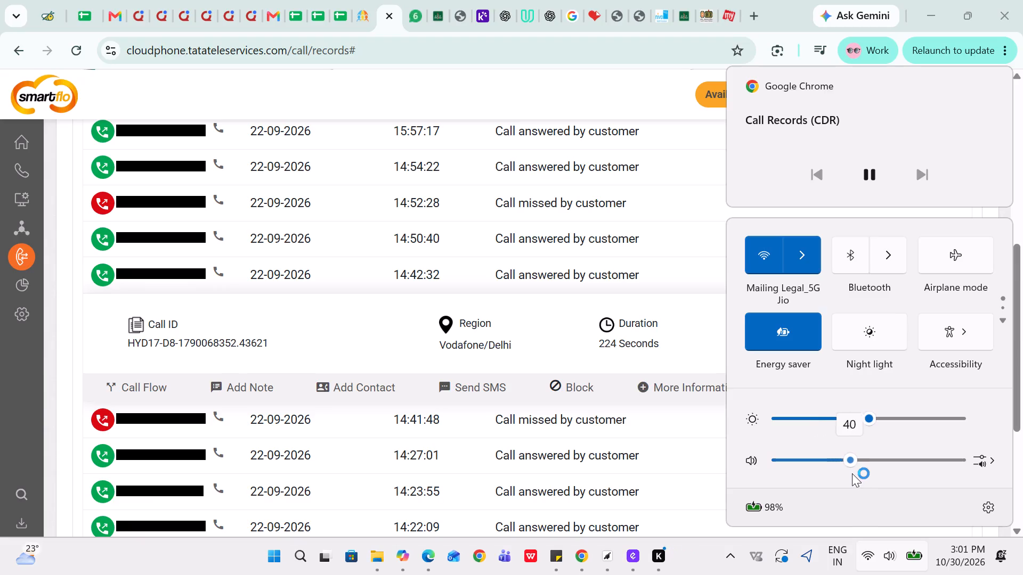
left_click_drag(852, 473, 862, 477)
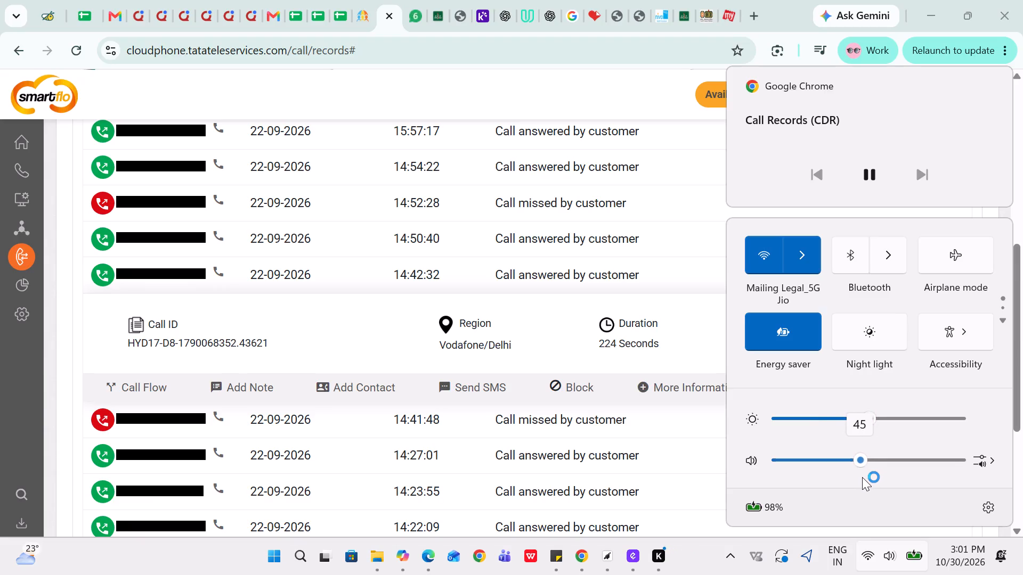
left_click_drag(862, 477, 862, 471)
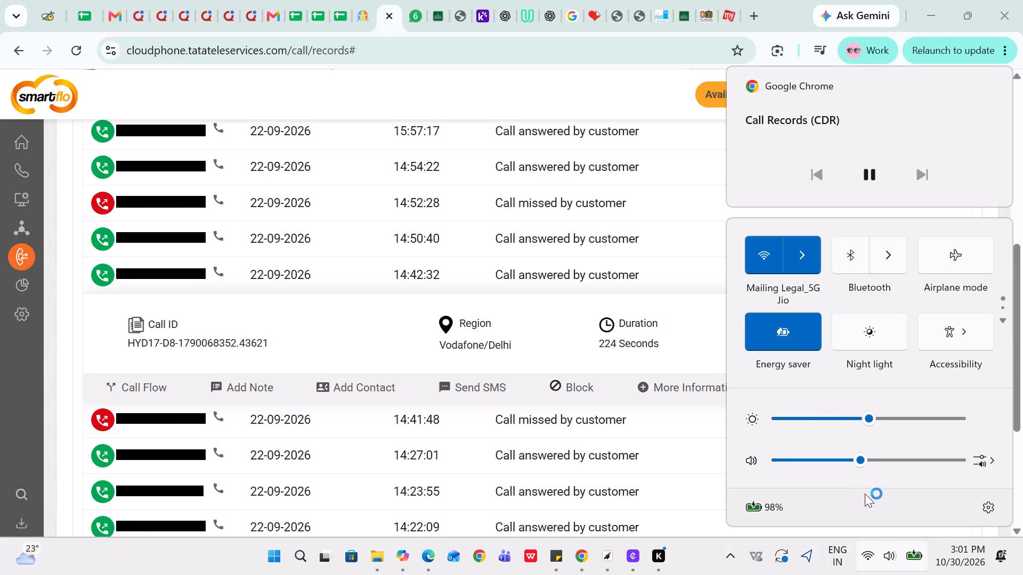
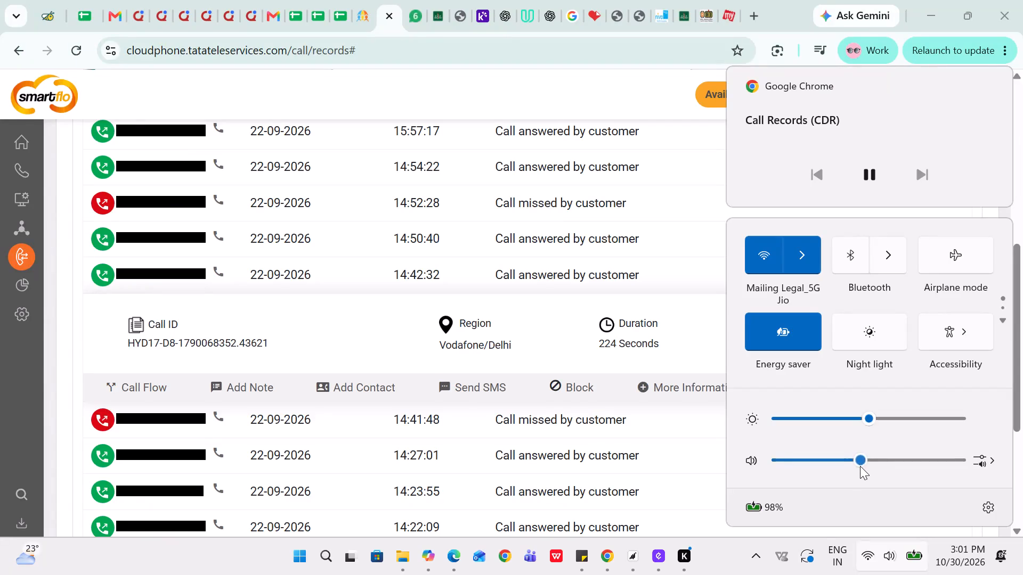
Raise the computer's sound volume slightly to hear the recording of the 14:42:32 call from 22-09-2026.
left_click_drag(862, 462, 871, 462)
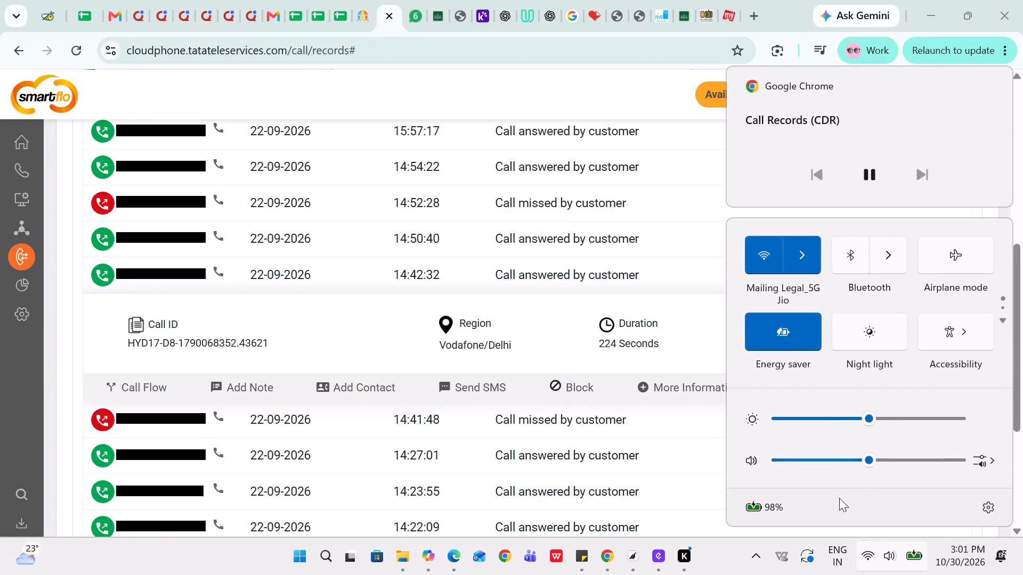
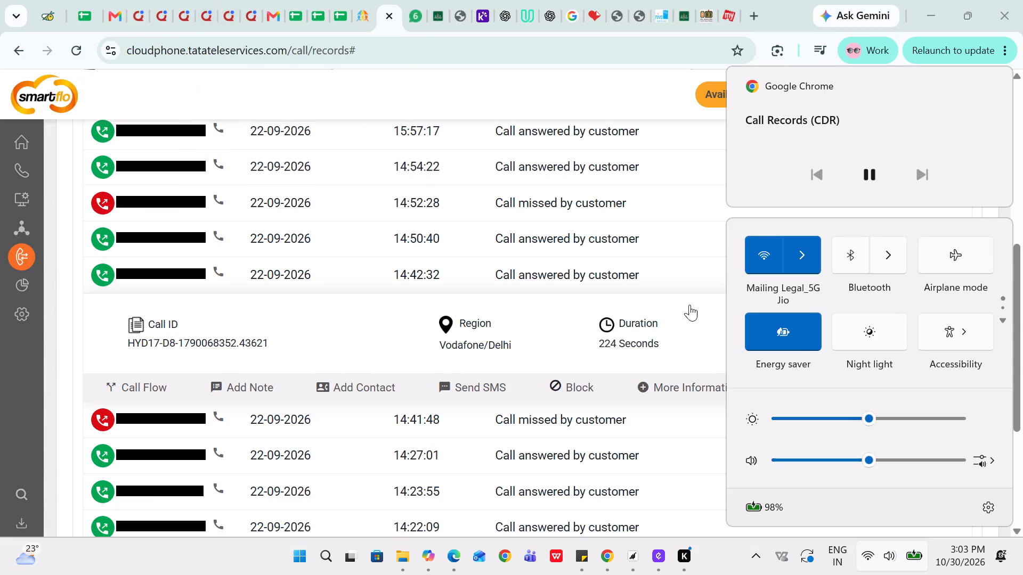
left_click(364, 0)
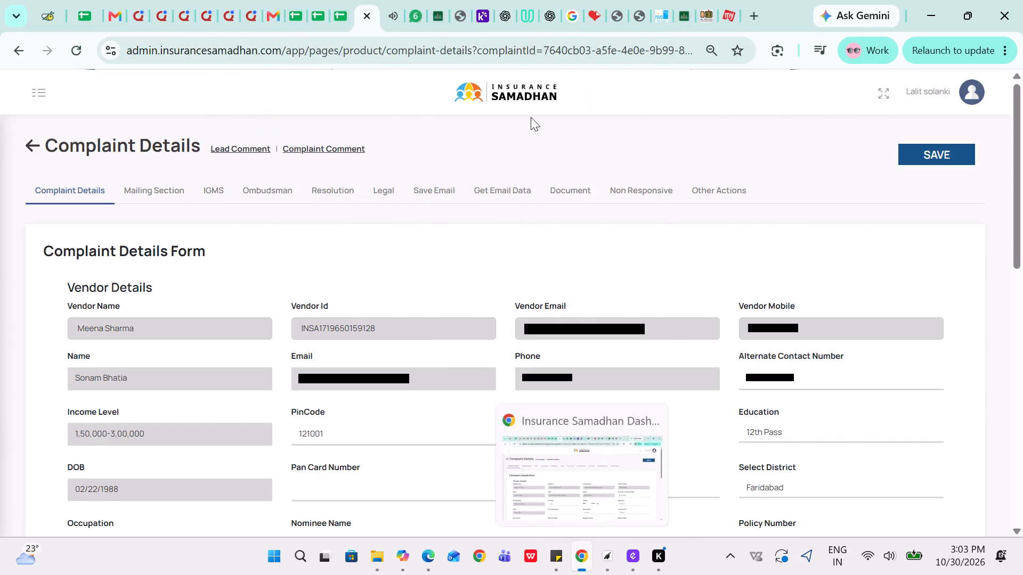
left_click(388, 0)
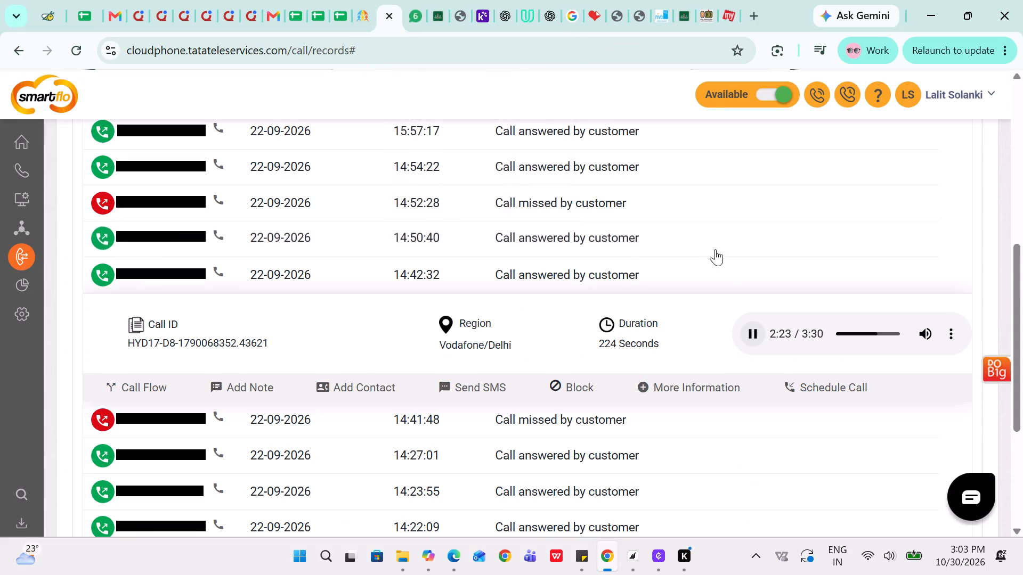
left_click(748, 331)
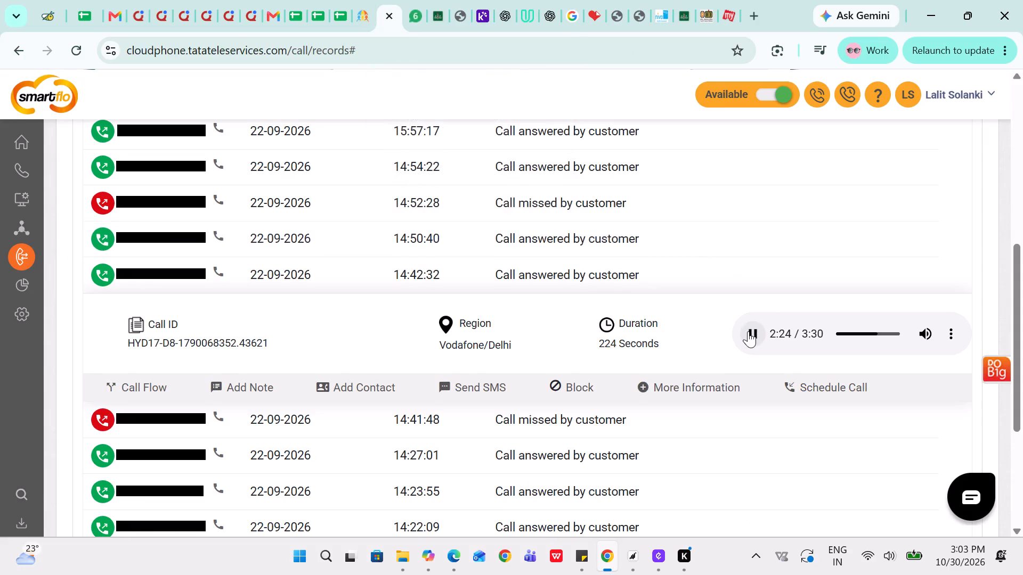
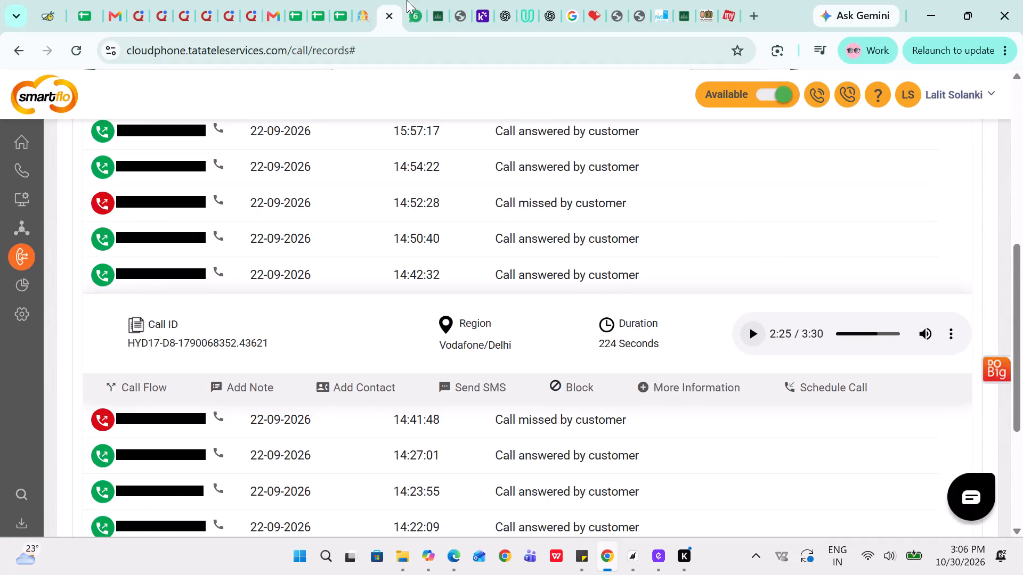
Glance at the complaint details in Insurance Samadhan, and turn off the agent's Available status back in Smartflo.
left_click(356, 0)
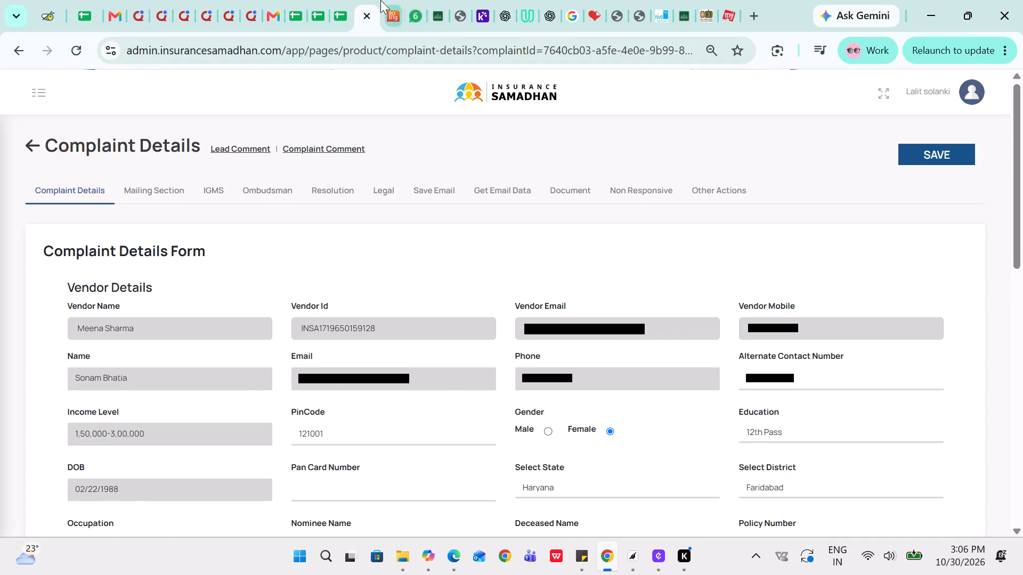
left_click(380, 0)
left_click(391, 0)
left_click(772, 85)
left_click(773, 89)
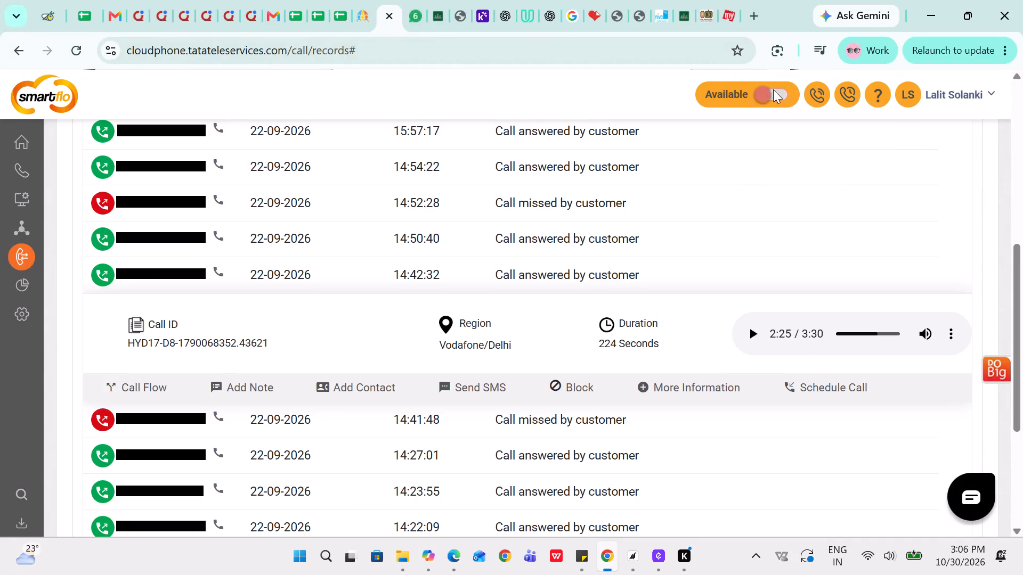